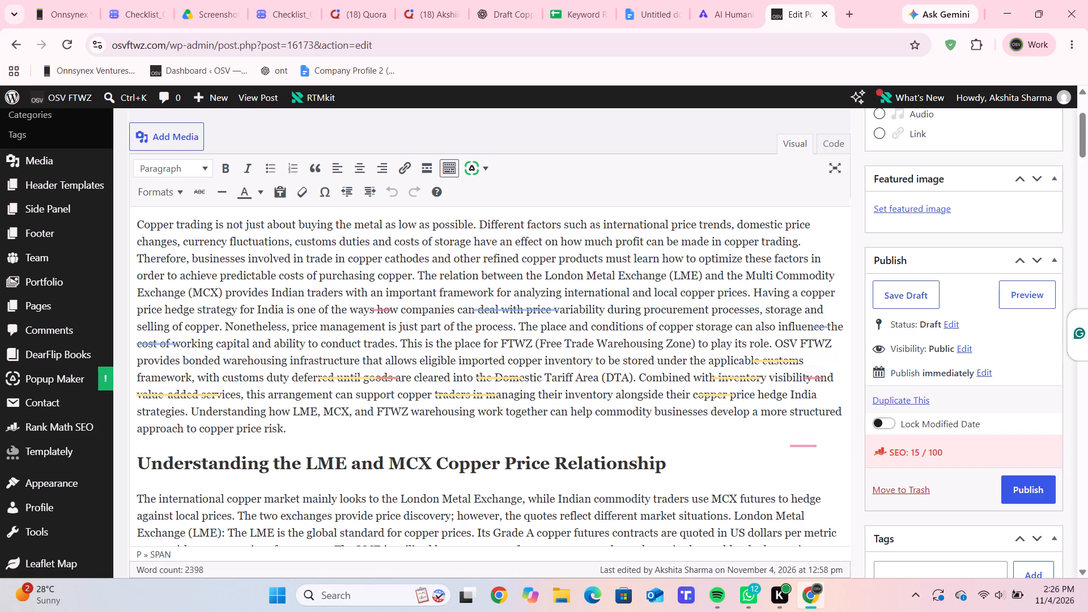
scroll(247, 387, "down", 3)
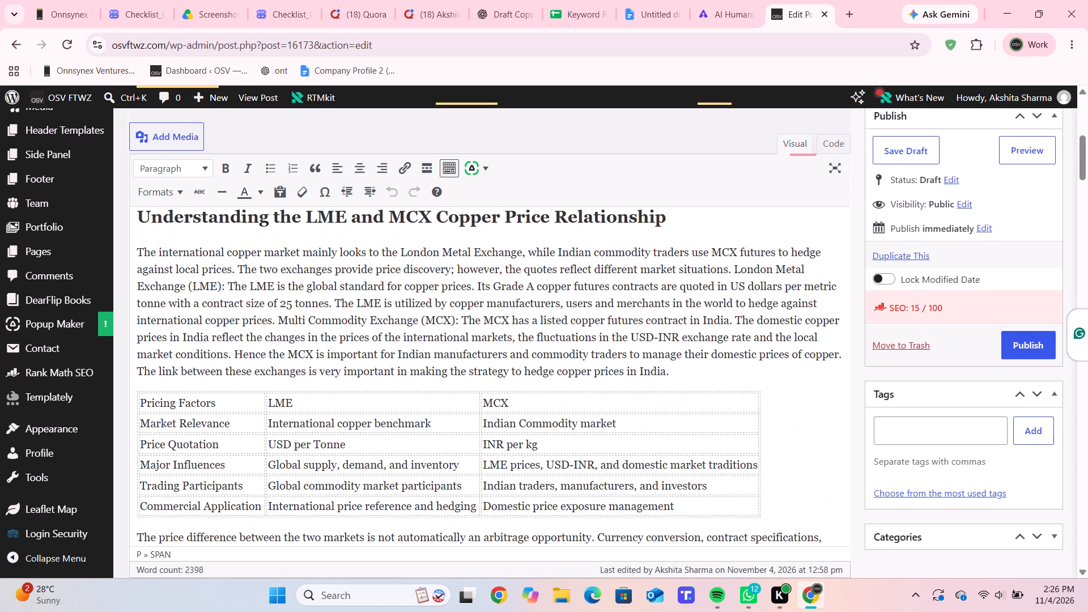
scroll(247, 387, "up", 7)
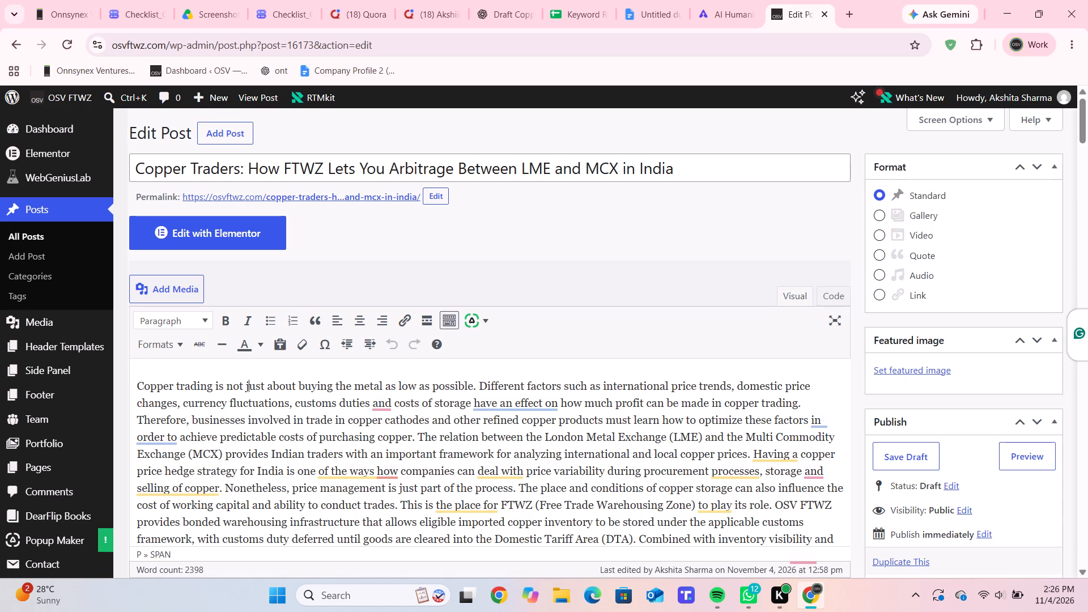
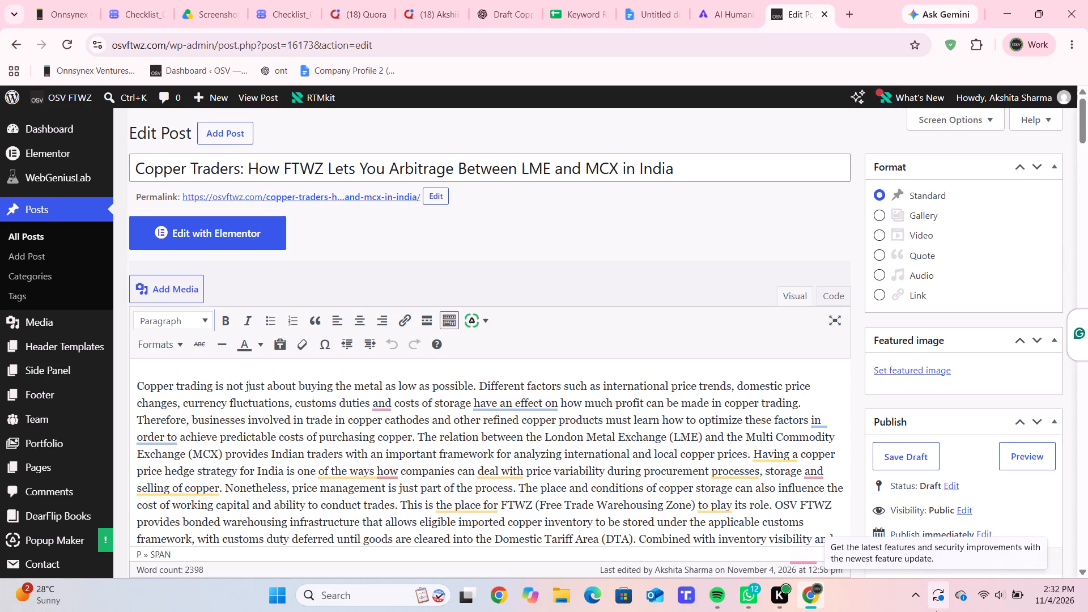
Insert a space after the "j" of "just" in the first sentence of the post body.
key("space")
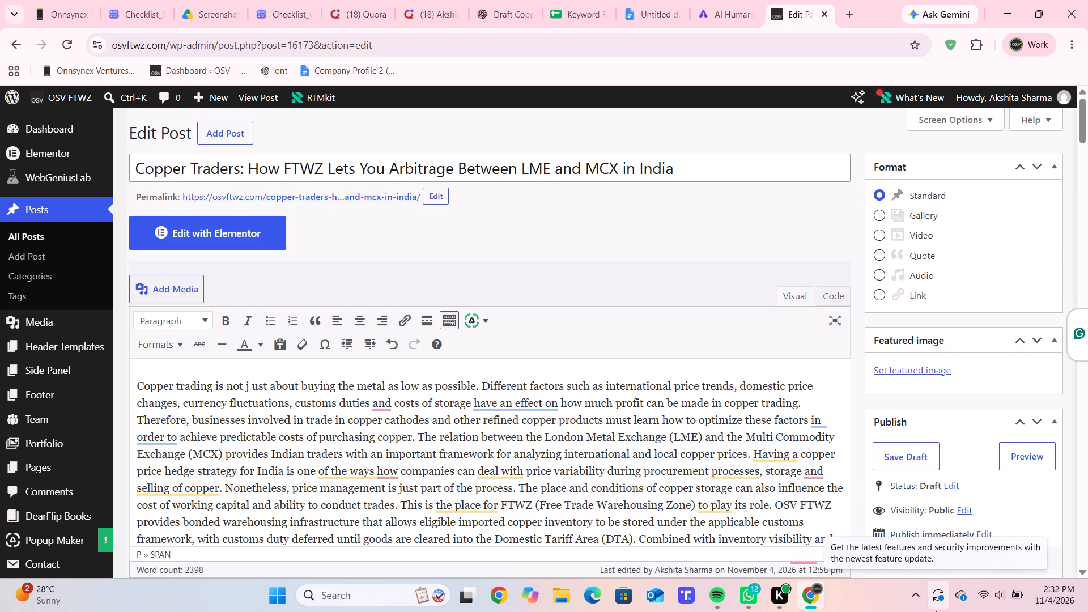
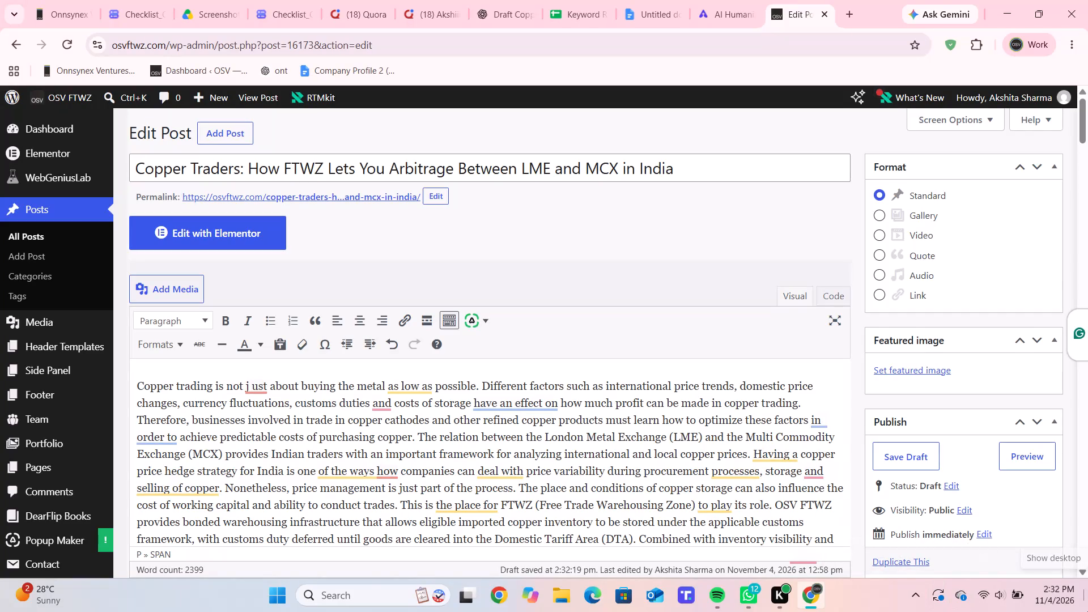
Insert one more space between the "j" and "ust" in the first sentence of the post body.
key("space")
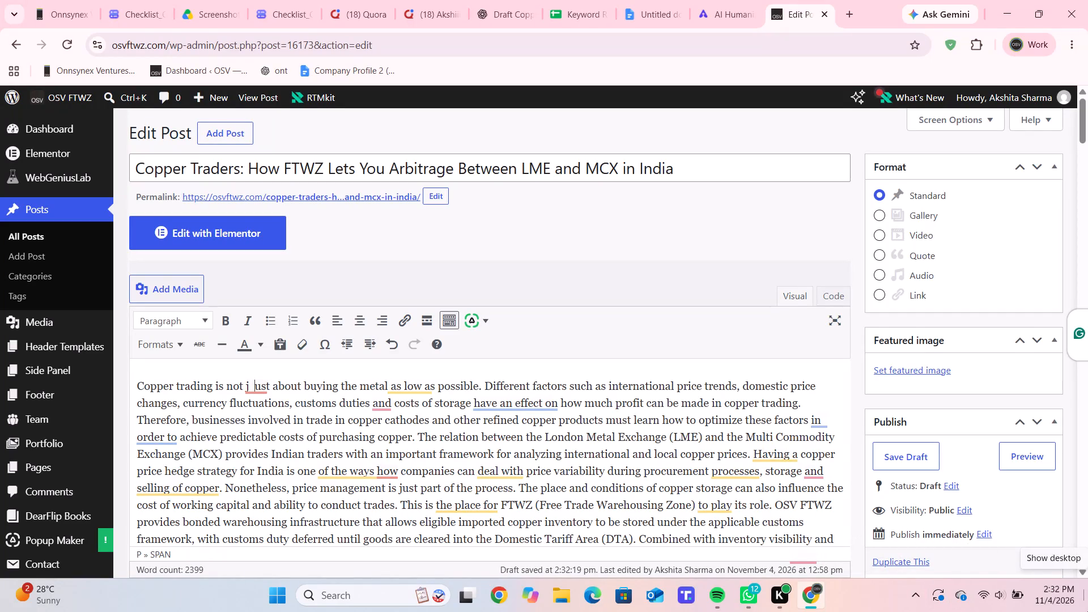
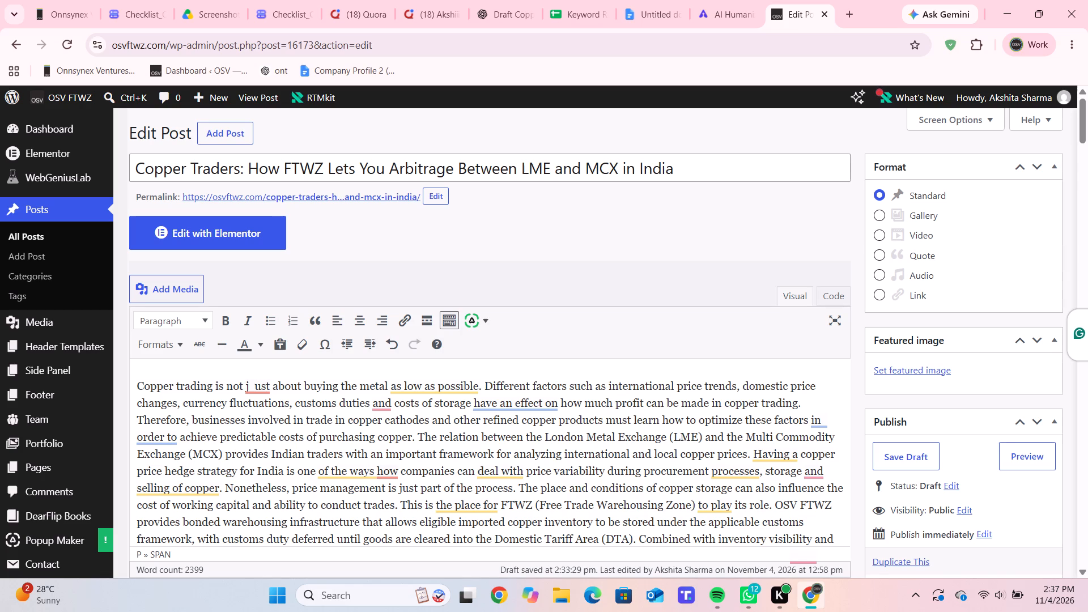
Look through the post body from the introduction down to the section on copper cathode import duty in India.
scroll(623, 363, "down", 1)
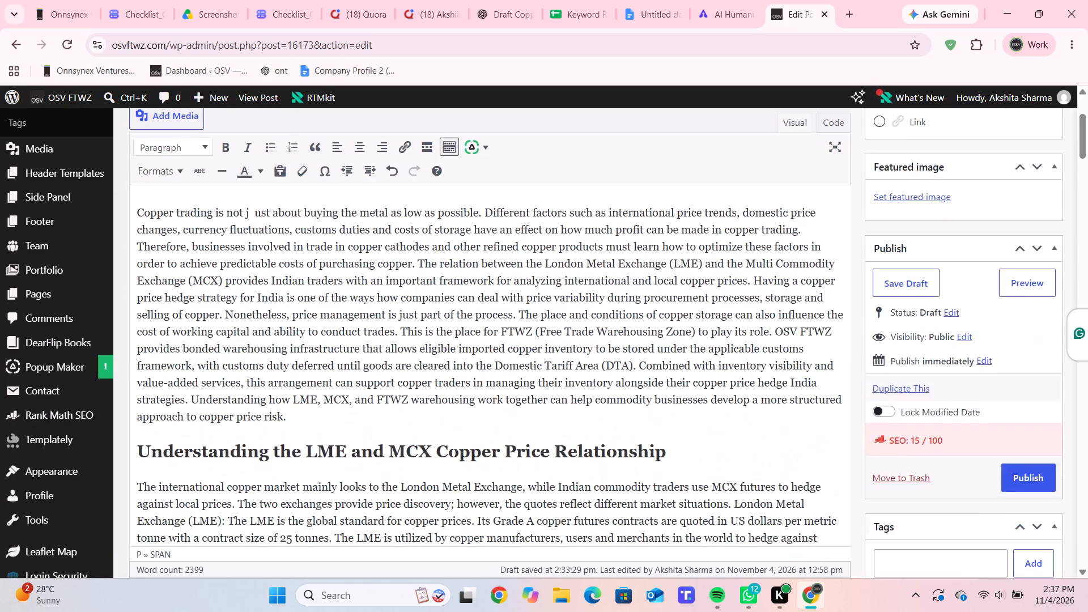
scroll(623, 363, "down", 7)
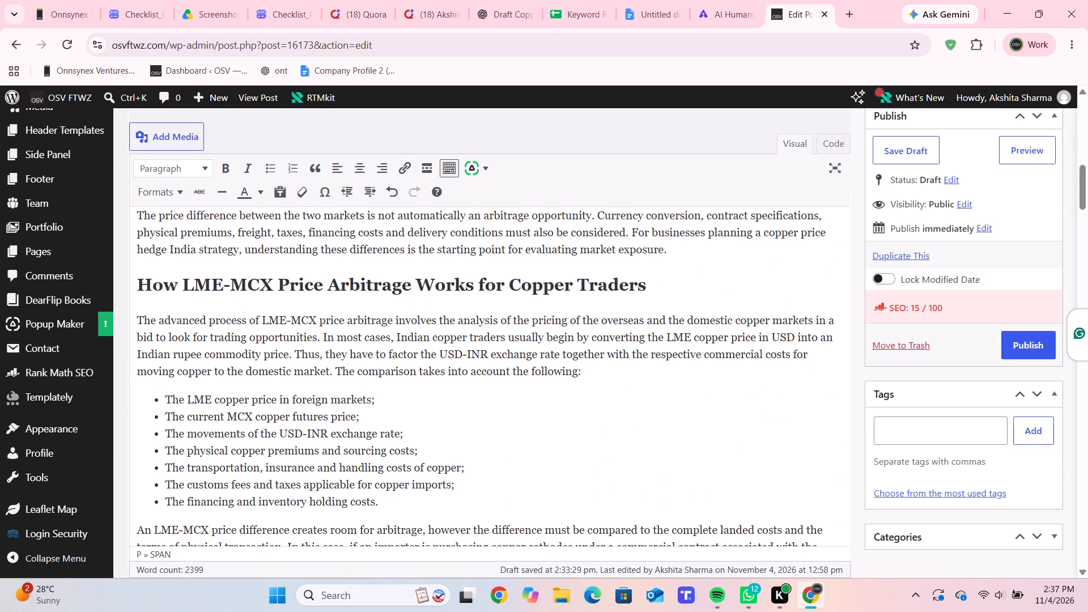
scroll(623, 363, "down", 8)
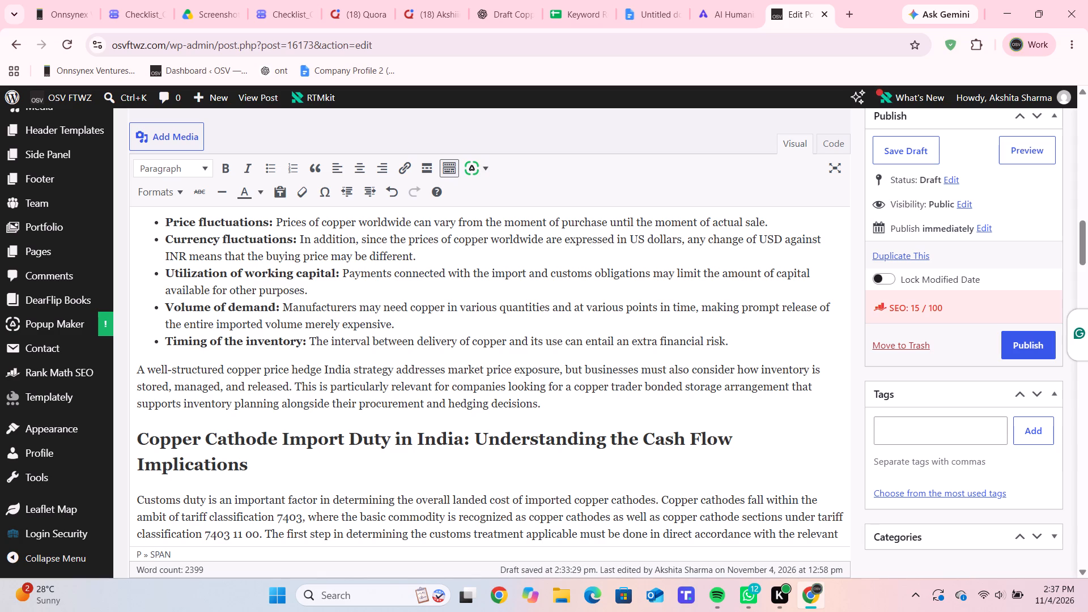
Review the rest of the post body, then examine the Rank Math SEO snippet preview and Basic SEO checks.
scroll(623, 363, "down", 6)
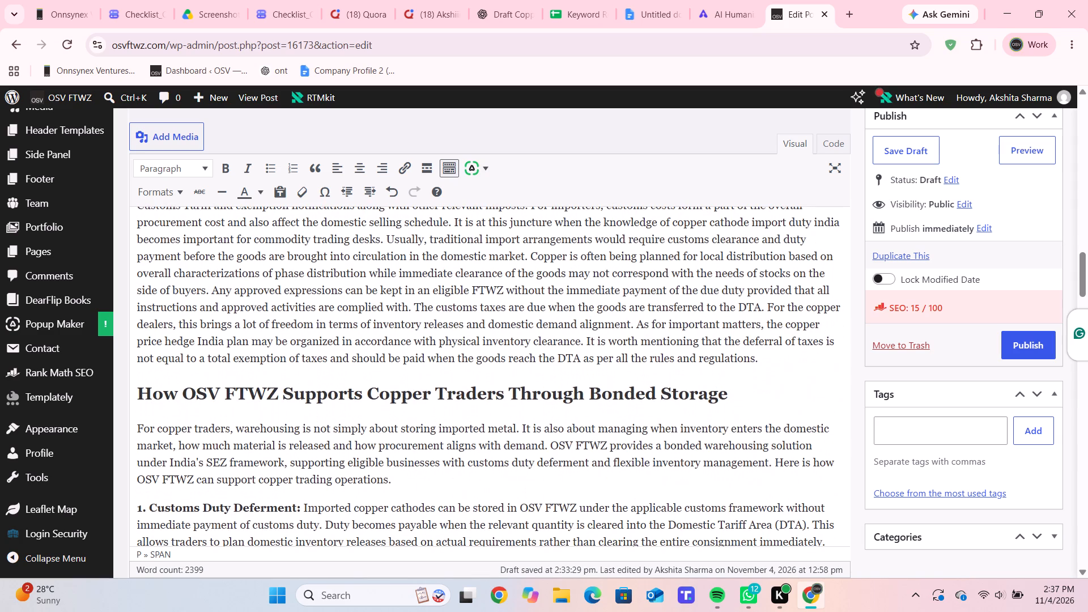
scroll(623, 363, "down", 3)
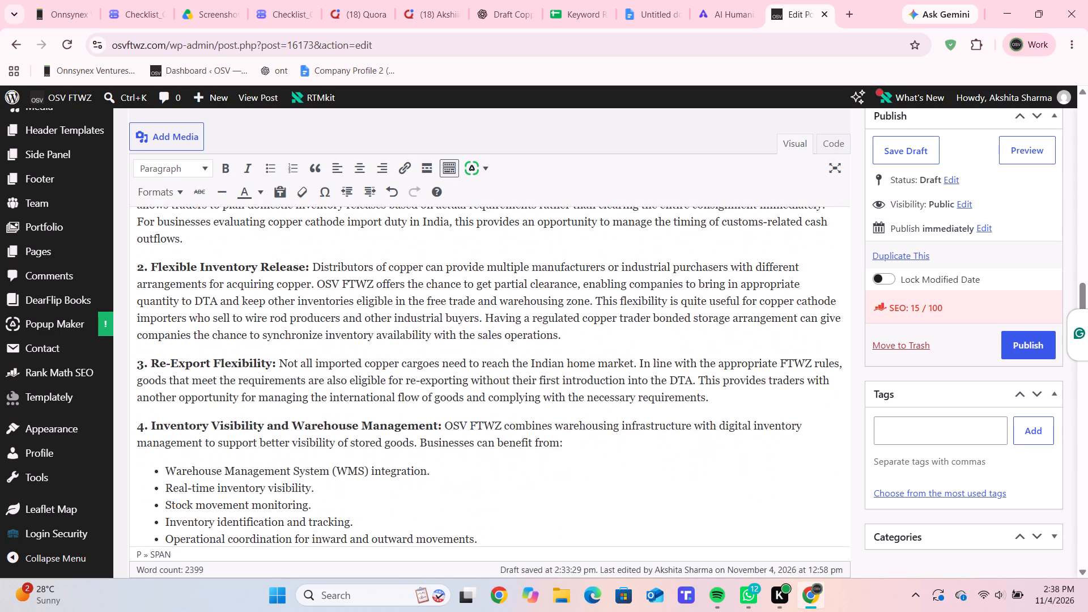
scroll(623, 363, "down", 6)
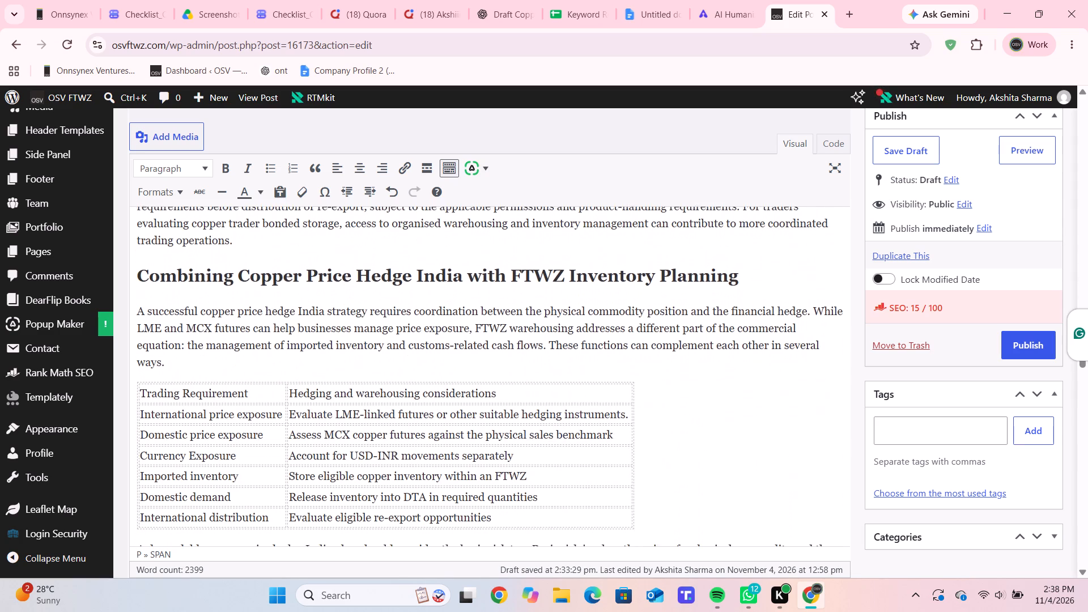
scroll(623, 363, "up", 4)
scroll(623, 363, "down", 1)
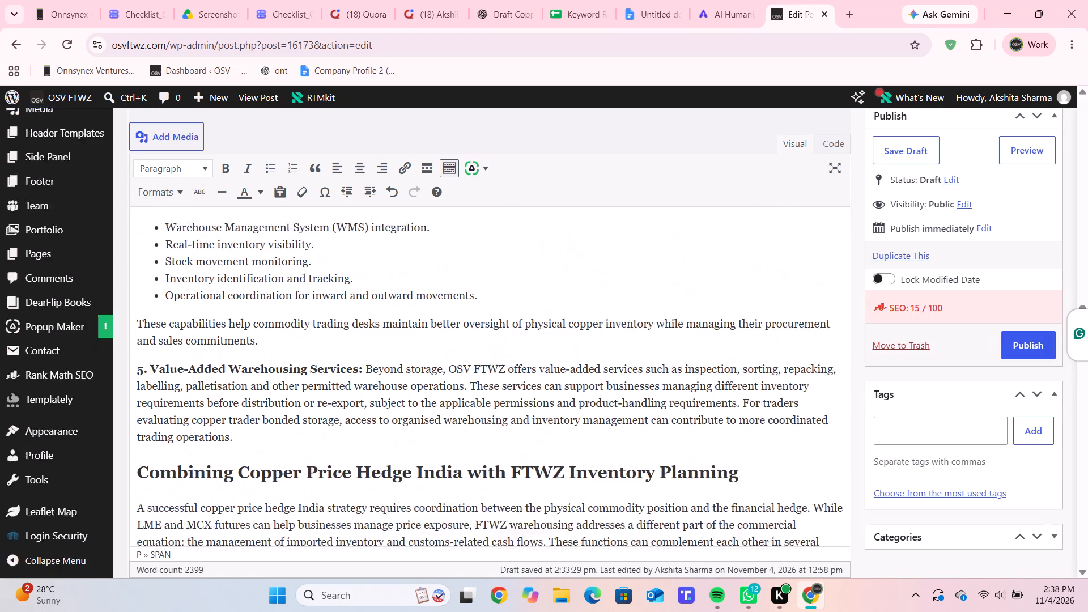
scroll(623, 363, "down", 4)
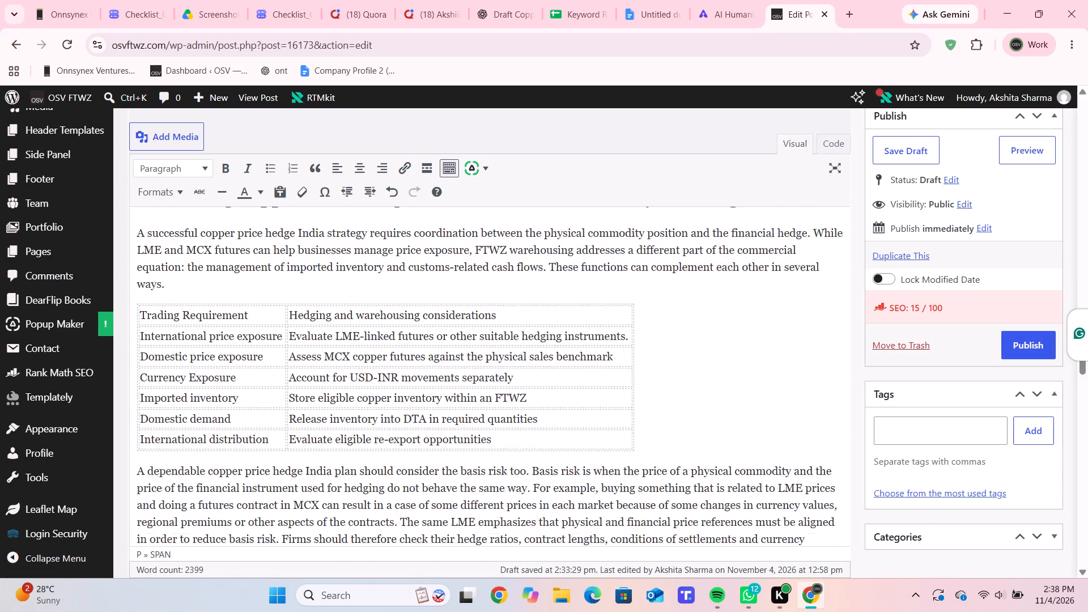
scroll(623, 363, "down", 7)
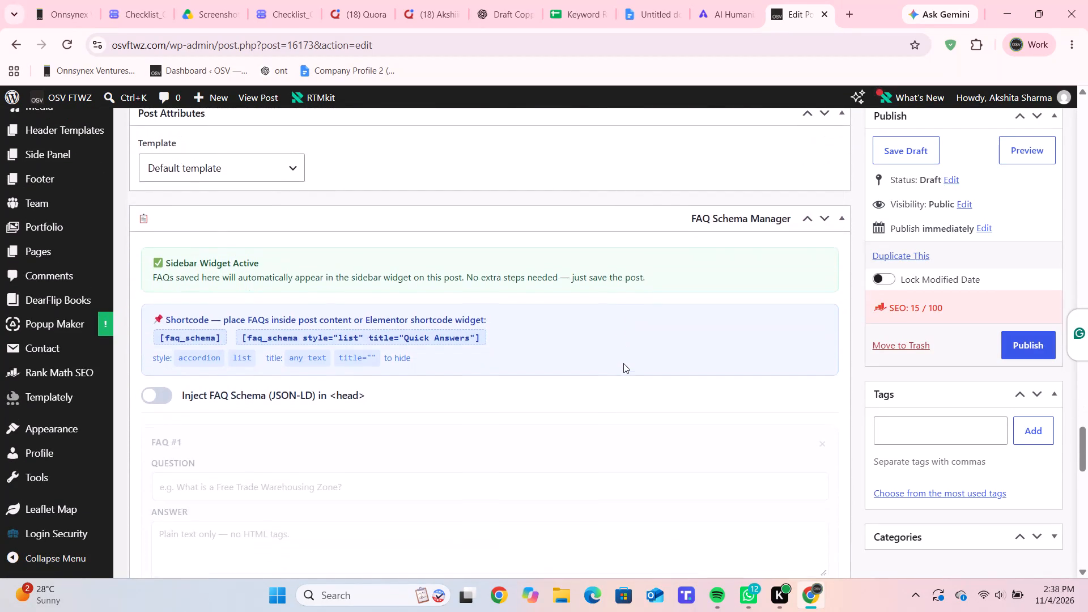
scroll(623, 363, "down", 4)
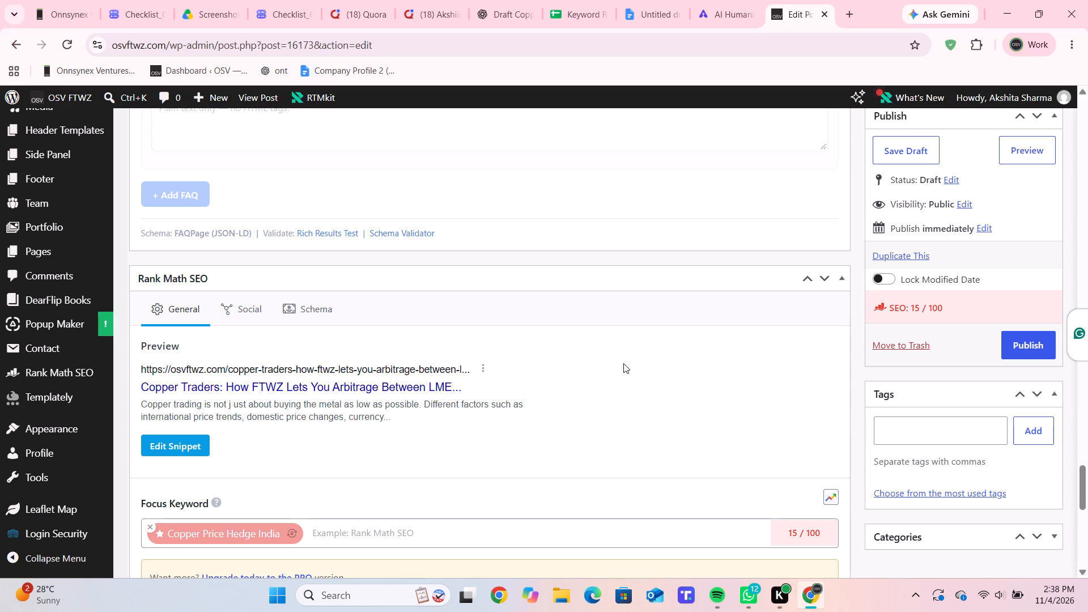
scroll(623, 363, "down", 6)
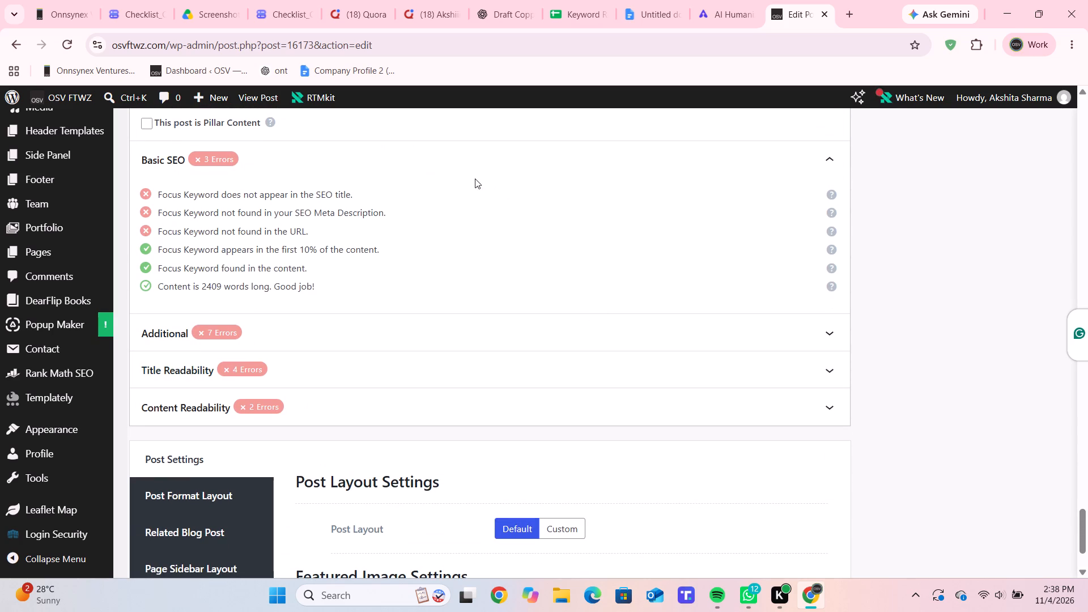
Insert "Price Hedge India" after "Copper" in the post title, keeping single spaces between the words.
scroll(475, 178, "up", 11)
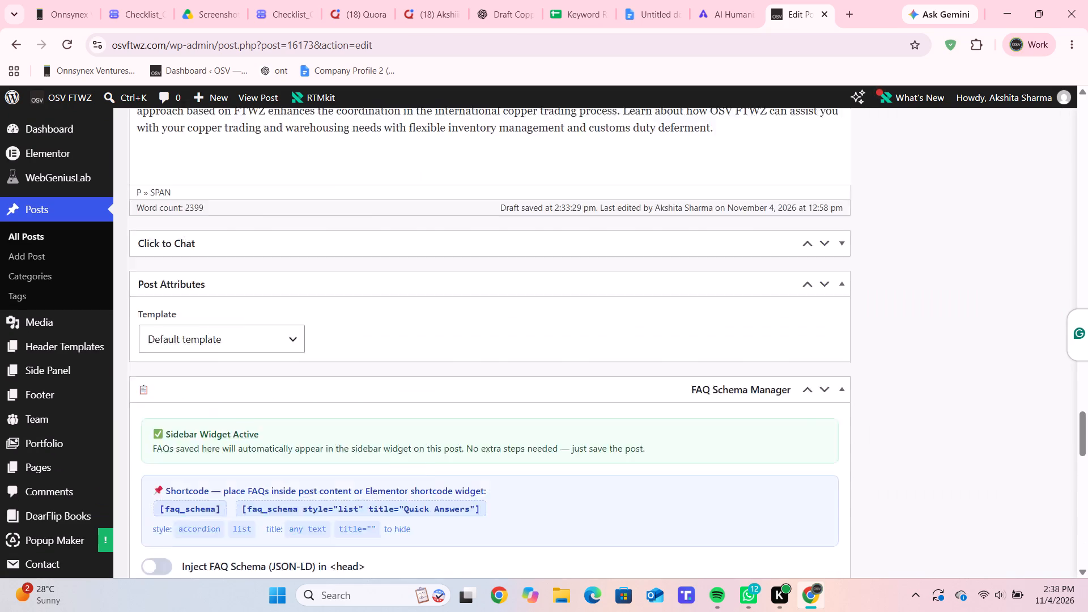
scroll(475, 178, "up", 5)
scroll(489, 555, "up", 7)
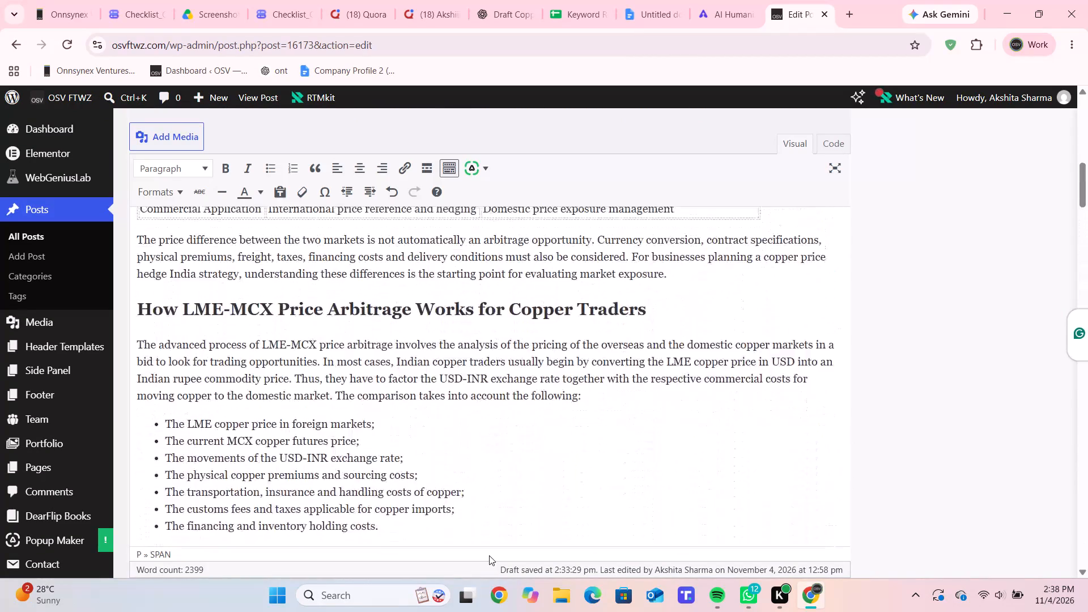
scroll(452, 467, "up", 5)
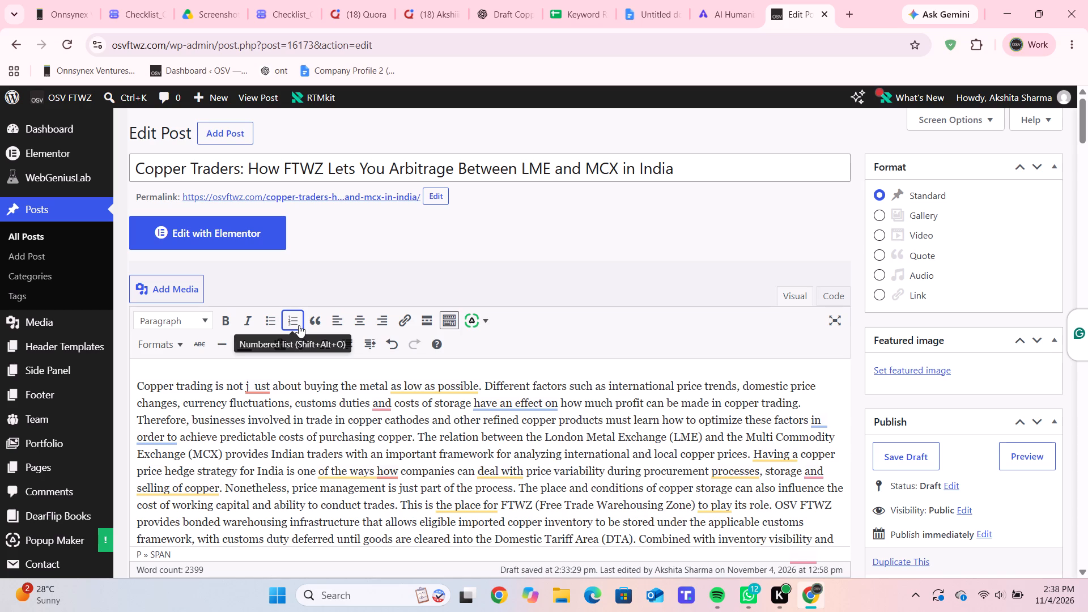
left_click(199, 163)
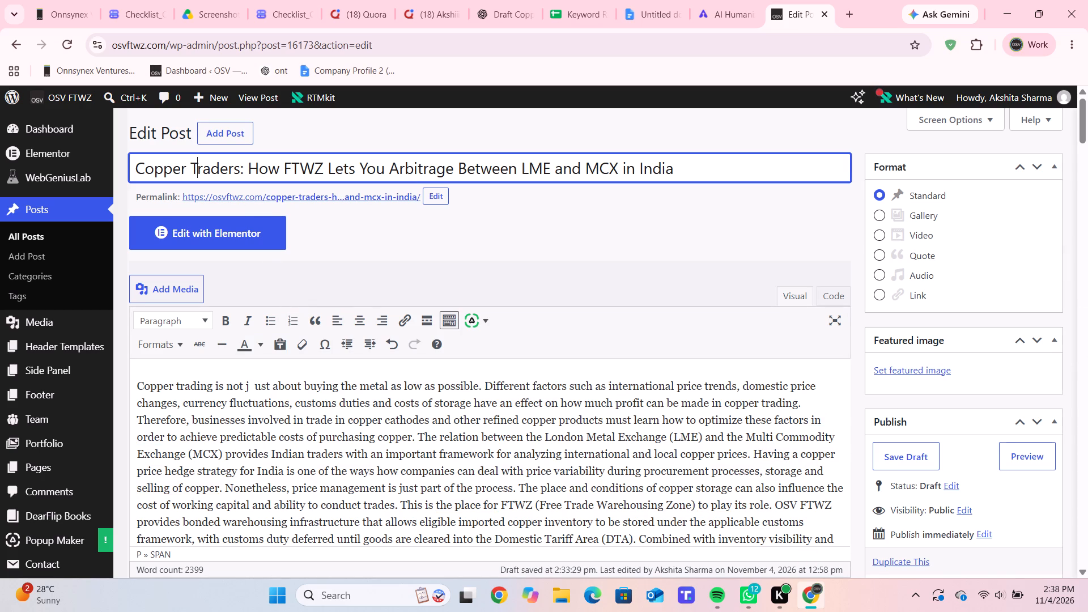
left_click(188, 163)
key("space")
type("Price Hedge")
key("space")
type("In")
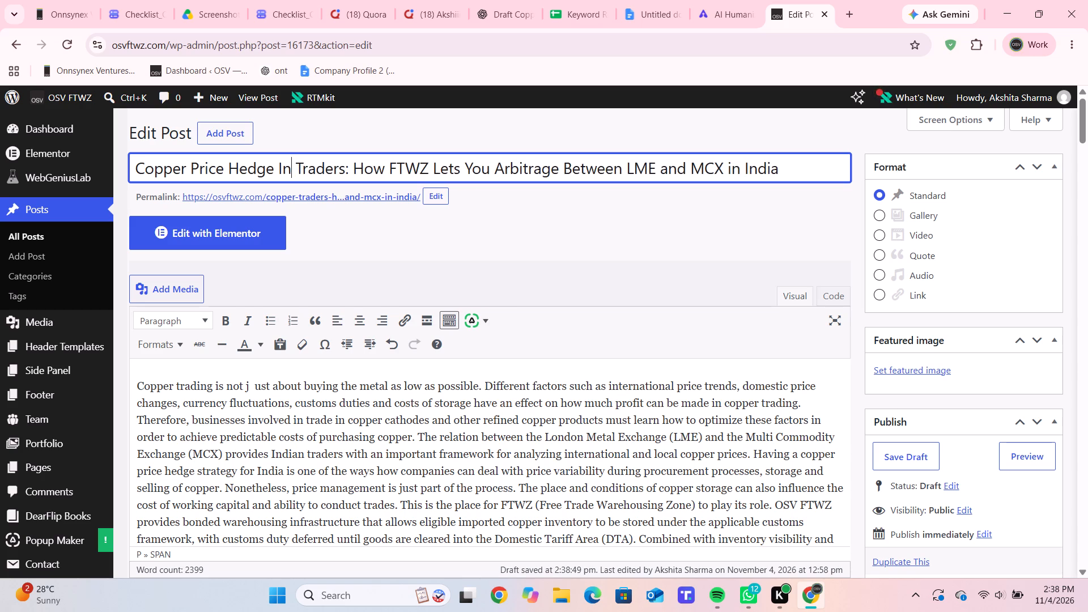
type("dia")
key("space")
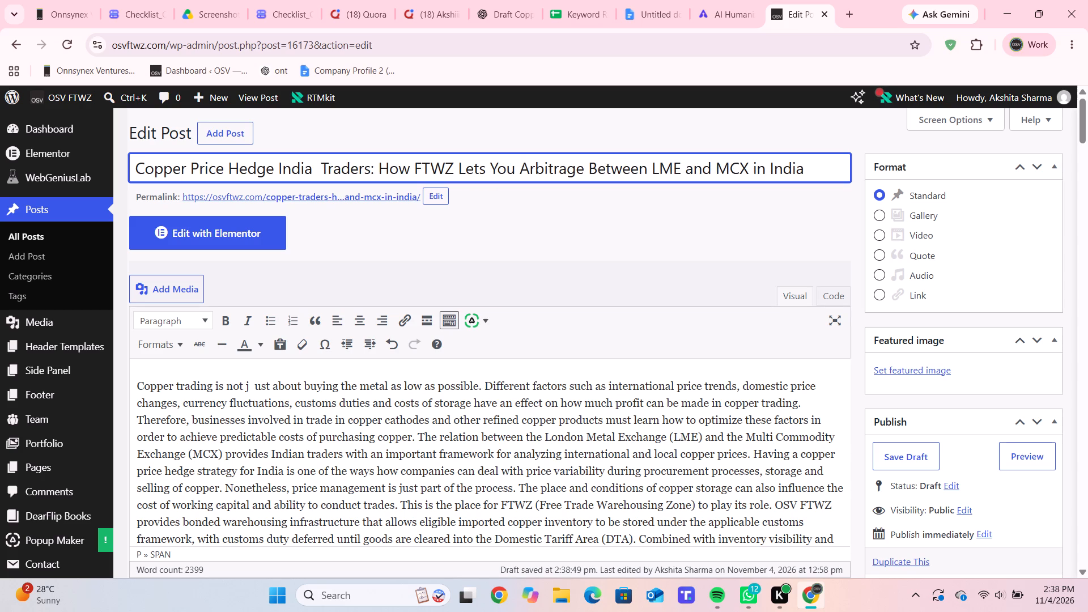
key("Right")
key("BackSpace")
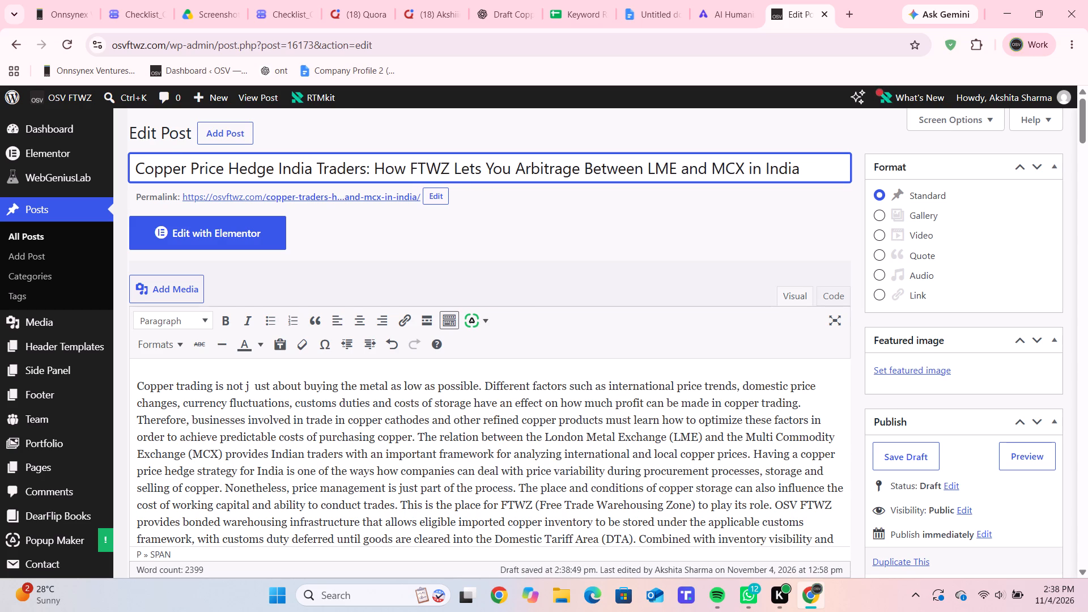
Delete "Traders" before the colon so the post title begins "Copper Price Hedge India: How FTWZ".
left_click(367, 175)
key("BackSpace")
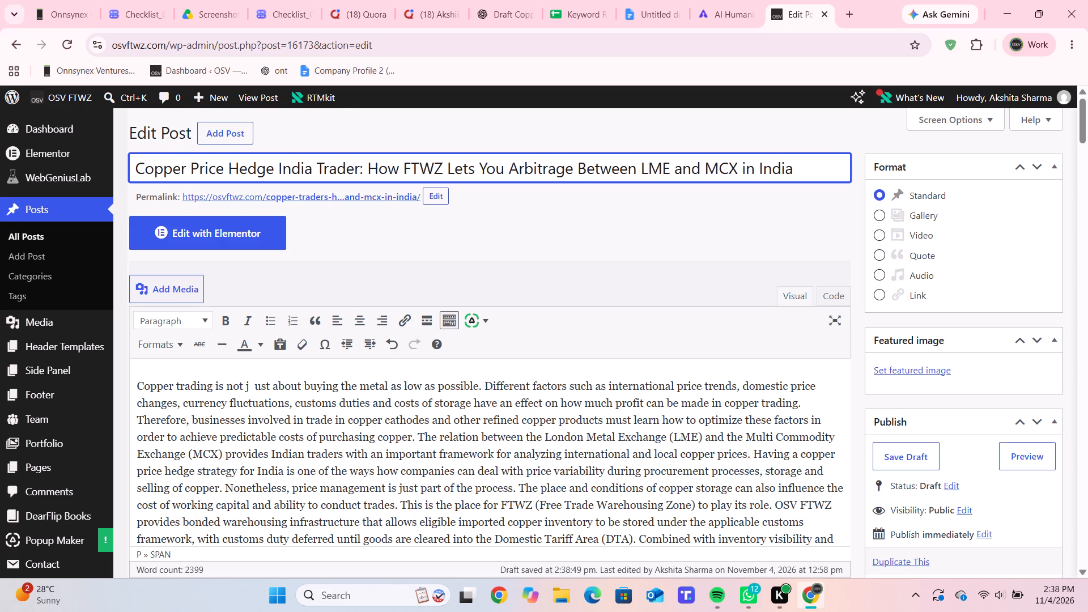
key("BackSpace")
key("BackSpace")
key("BackSpace")
key("BackSpace")
key("BackSpace")
key("BackSpace")
key("BackSpace")
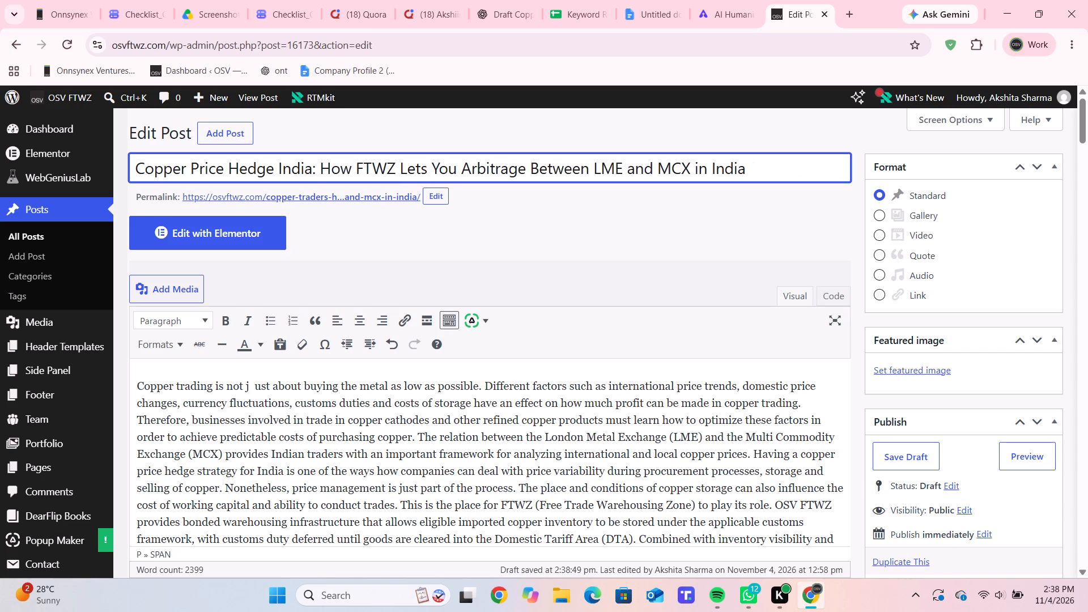
Copy the full post title and replace the Rank Math snippet's SEO title with it.
key("ctrl+a")
key("ctrl+c")
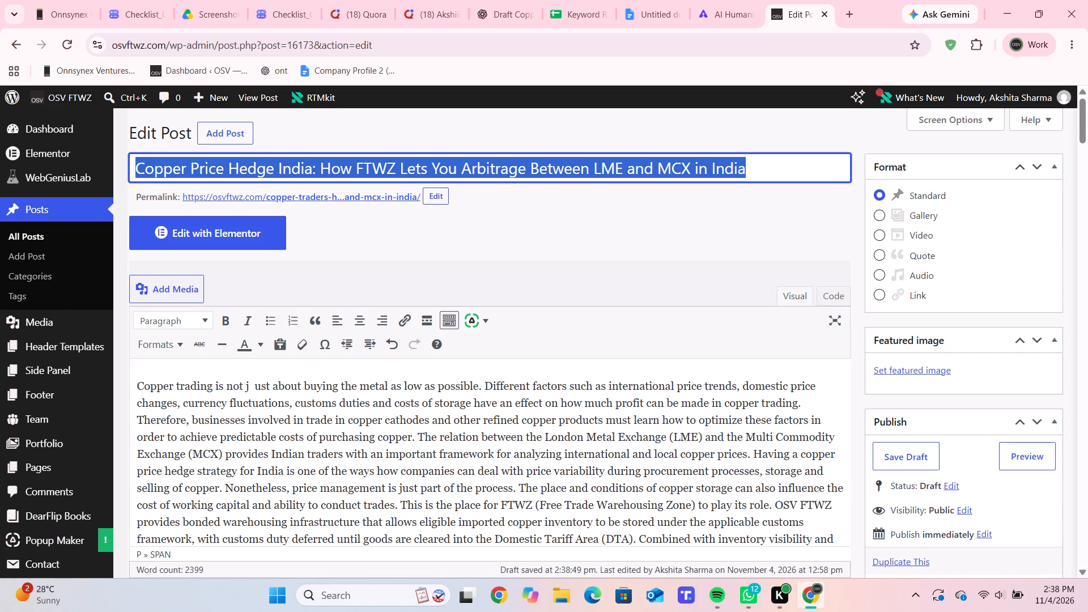
scroll(421, 314, "down", 12)
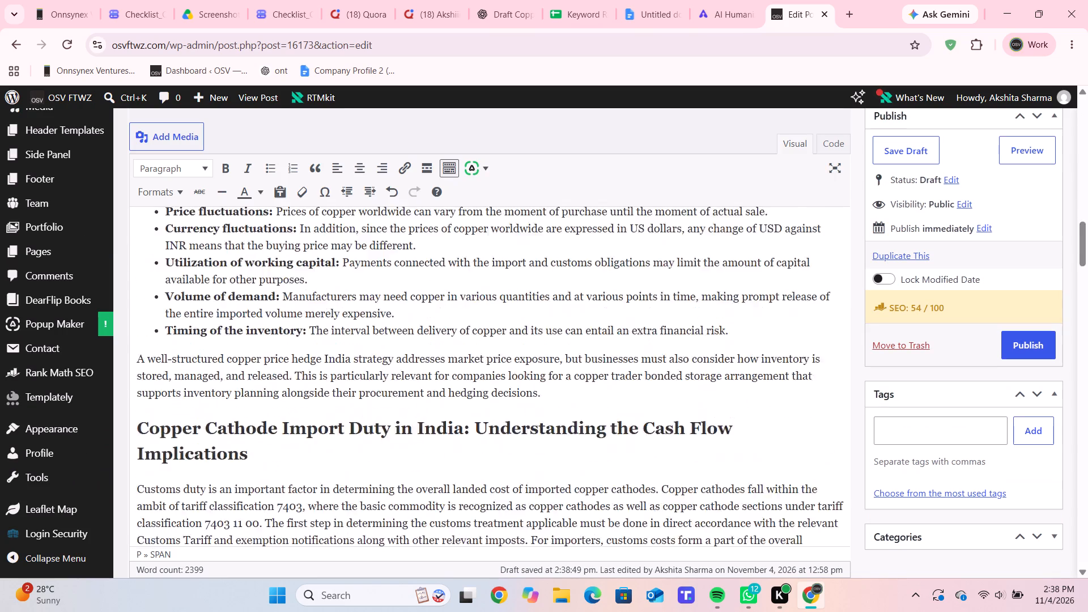
scroll(421, 314, "down", 20)
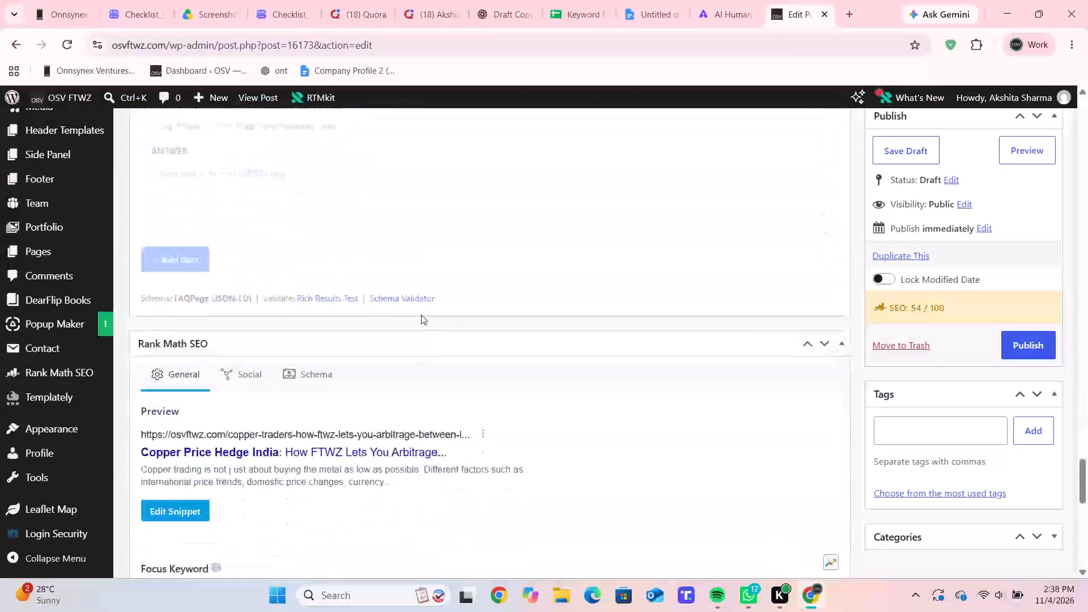
scroll(421, 314, "down", 5)
left_click(171, 165)
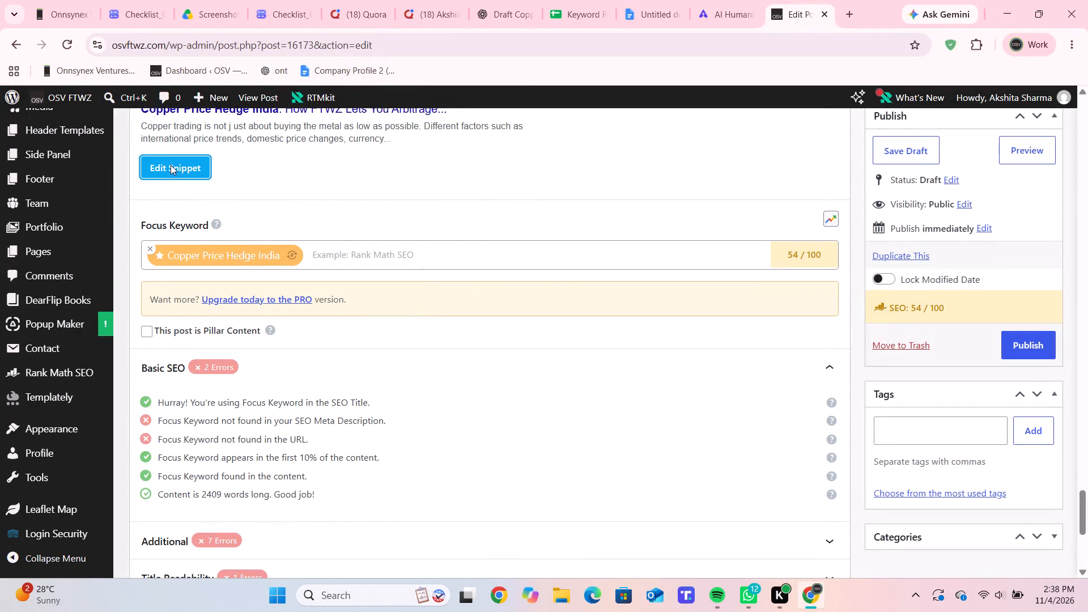
scroll(171, 165, "right", 2)
left_click(171, 165)
left_click(456, 364)
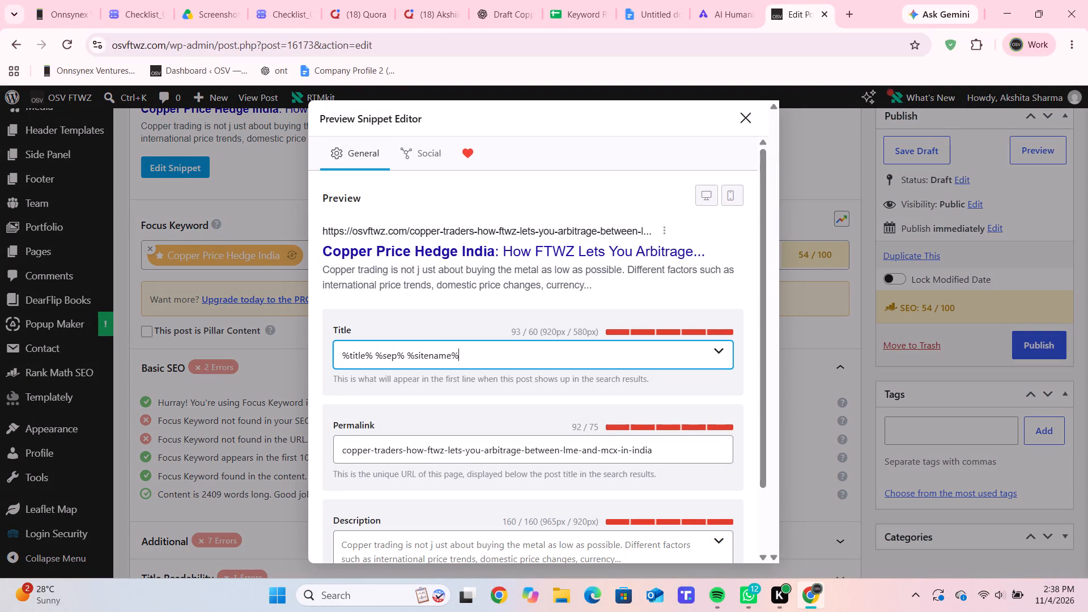
key("ctrl+a")
key("ctrl+v")
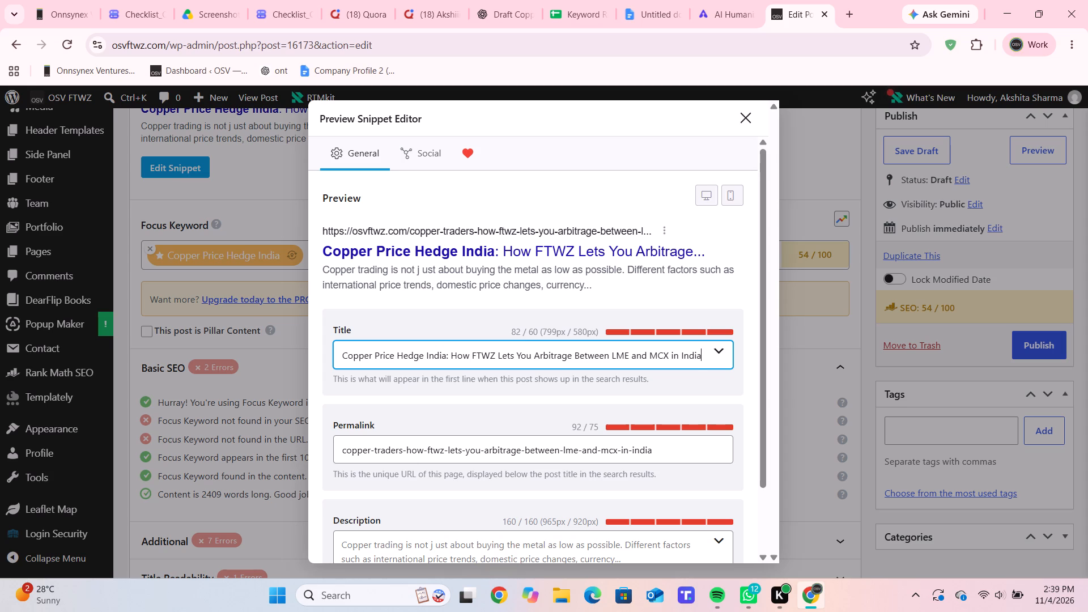
Replace the snippet's permalink with "copper-price-hedge-india".
left_click_drag(662, 459, 389, 483)
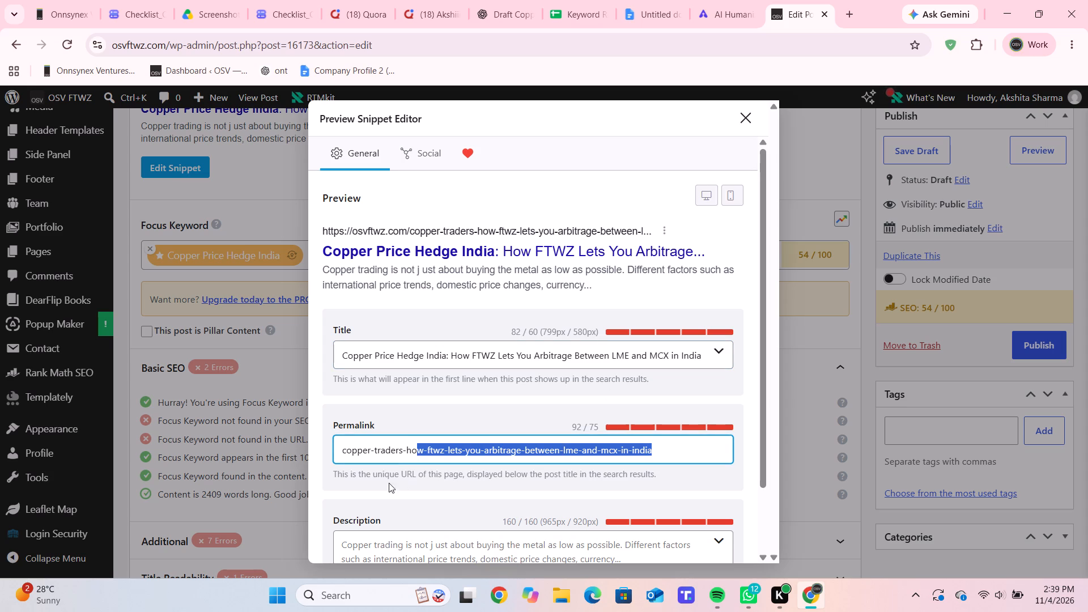
left_click_drag(389, 483, 328, 481)
key("backslash")
key("BackSpace")
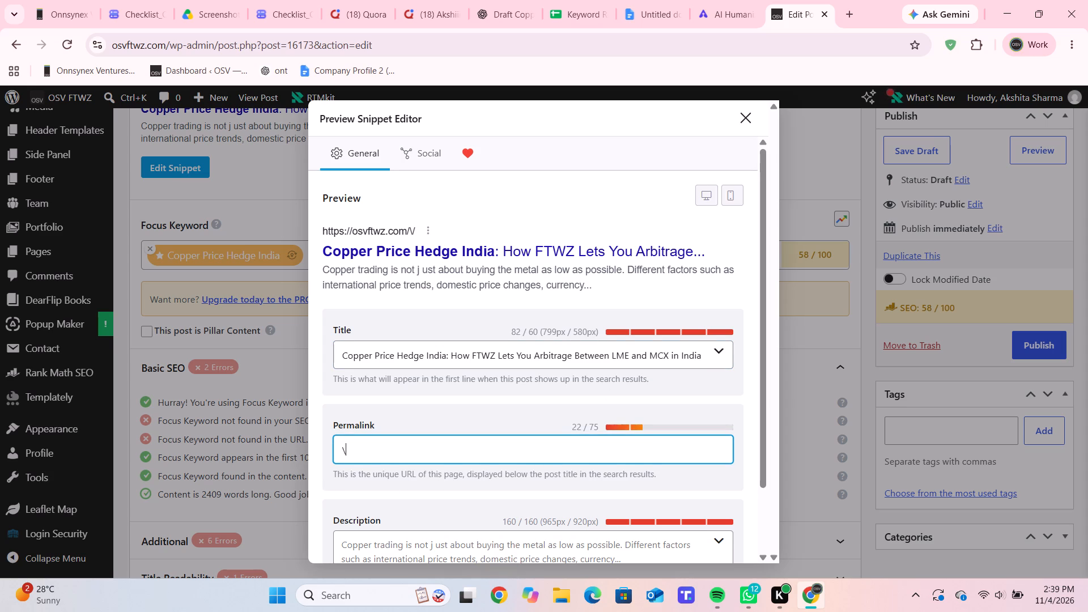
type("coppr")
key("BackSpace")
type("er")
type("-price-hedge-india")
key("space")
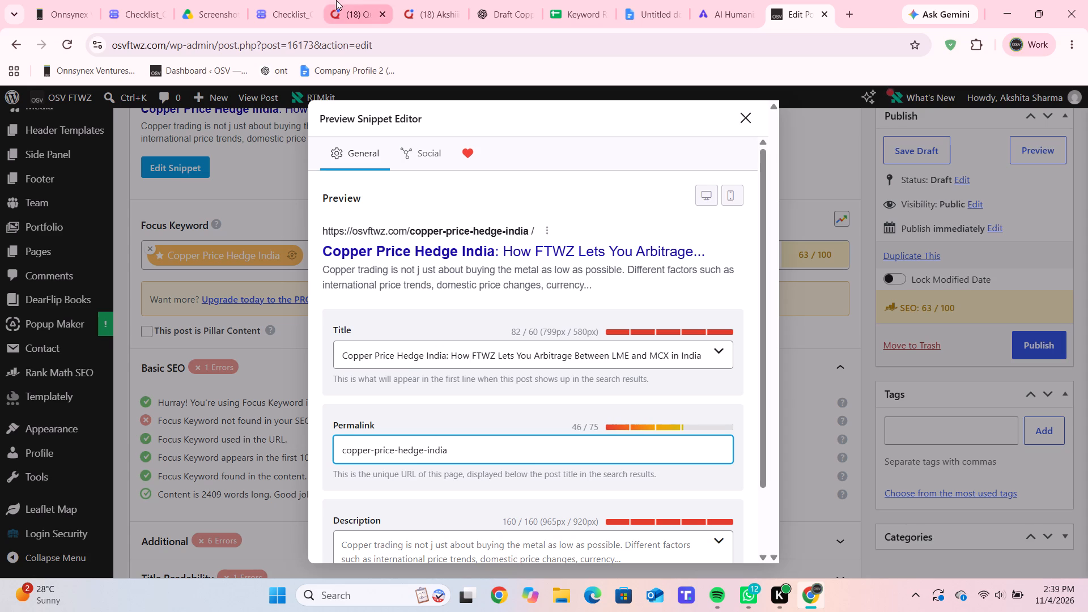
Switch to the Keyword Research spreadsheet to consult the entry for the copper price hedge india post.
left_click(569, 0)
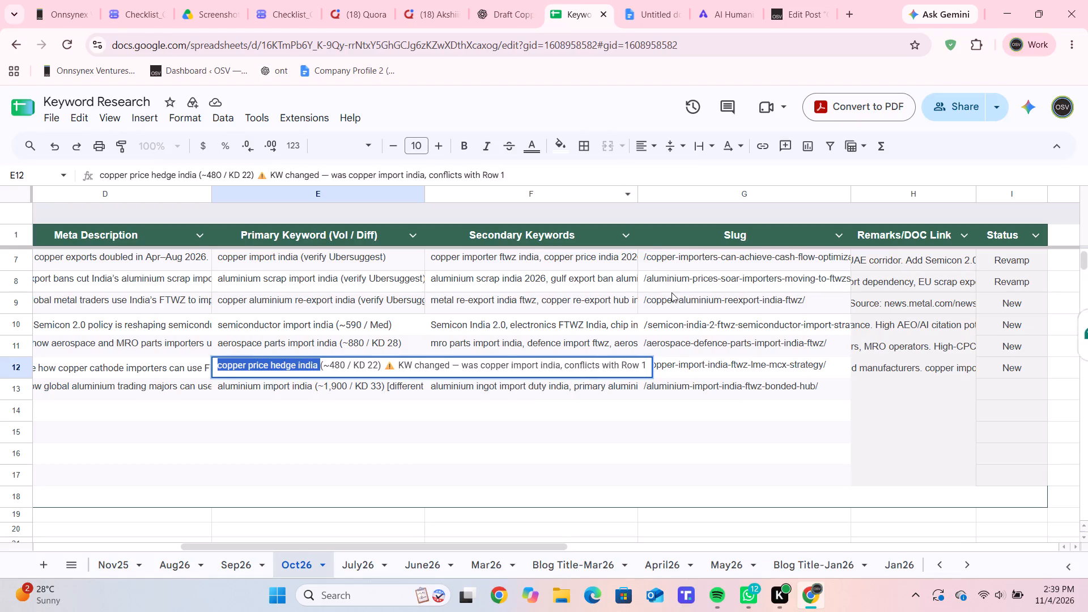
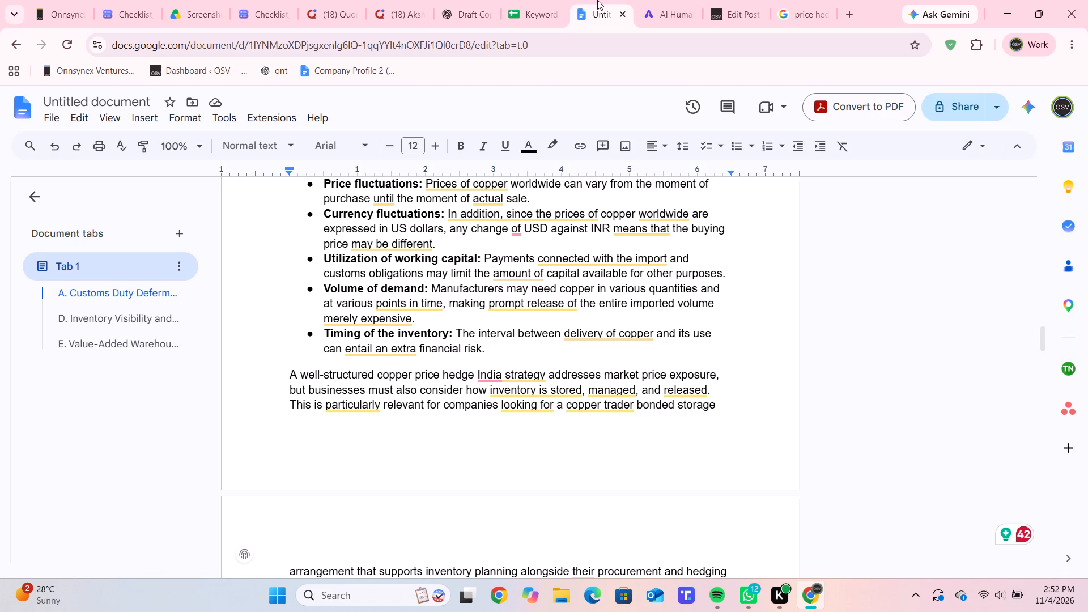
scroll(588, 237, "down", 1)
left_click(713, 0)
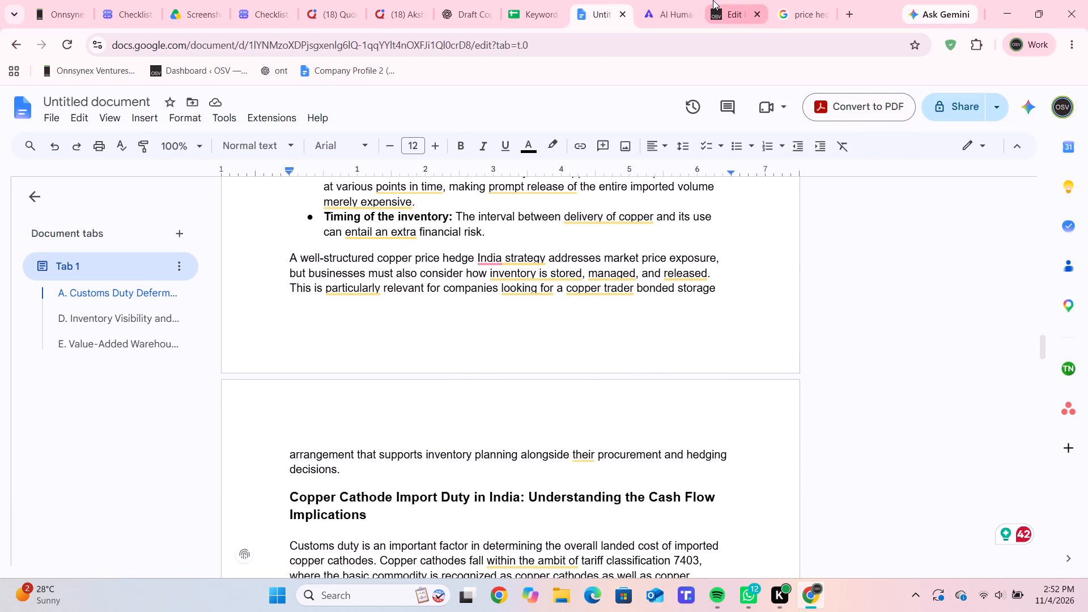
scroll(456, 388, "up", 1)
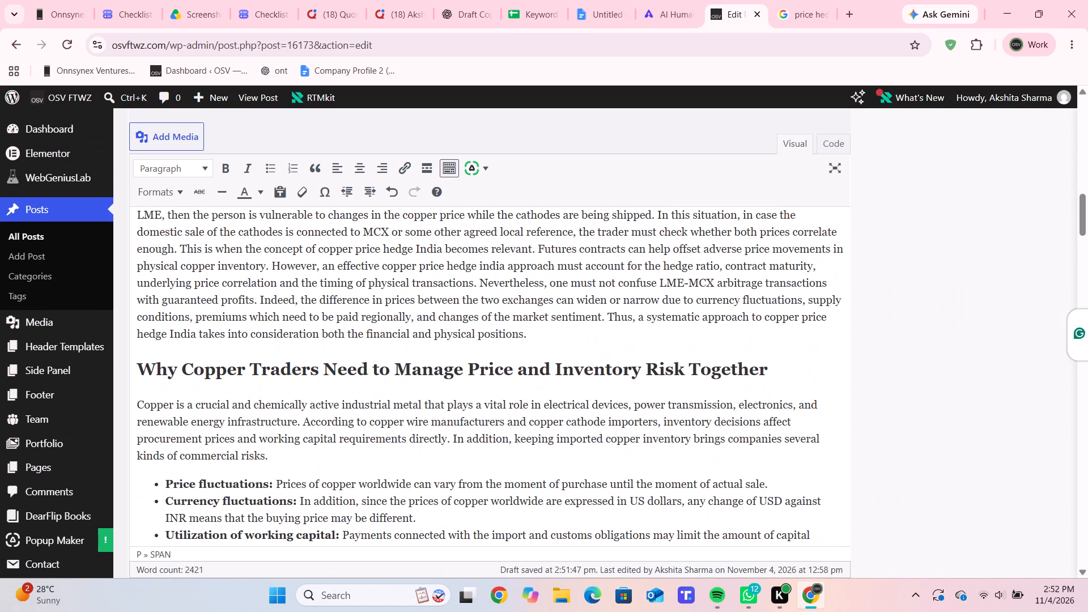
scroll(456, 388, "up", 1)
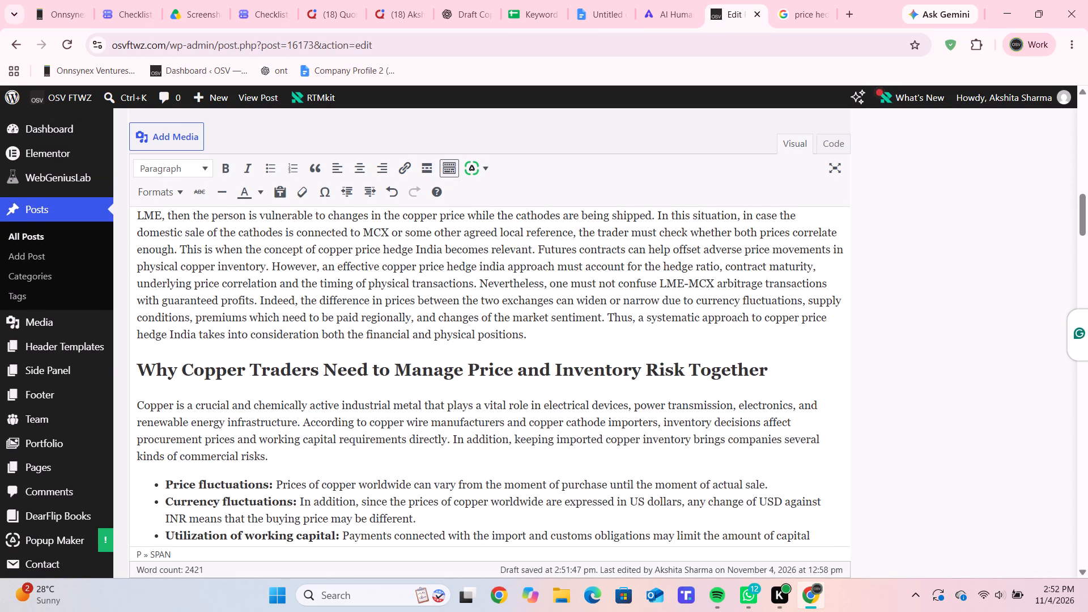
scroll(456, 388, "up", 1)
scroll(504, 419, "down", 1)
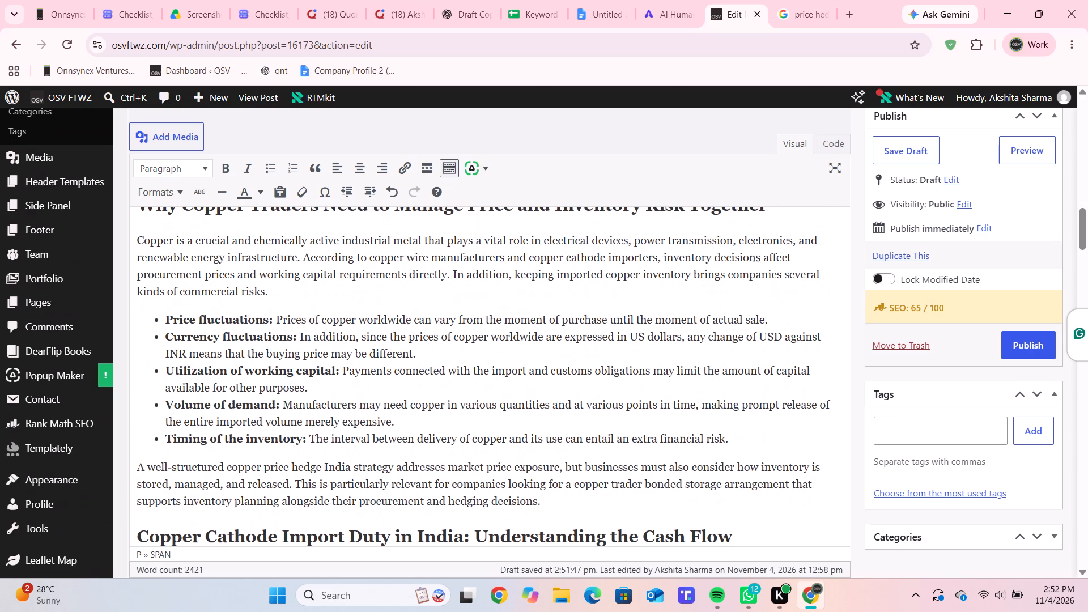
Review the rest of the post and its Rank Math SEO checks for the focus keyword Copper Price Hedge India.
scroll(504, 419, "down", 4)
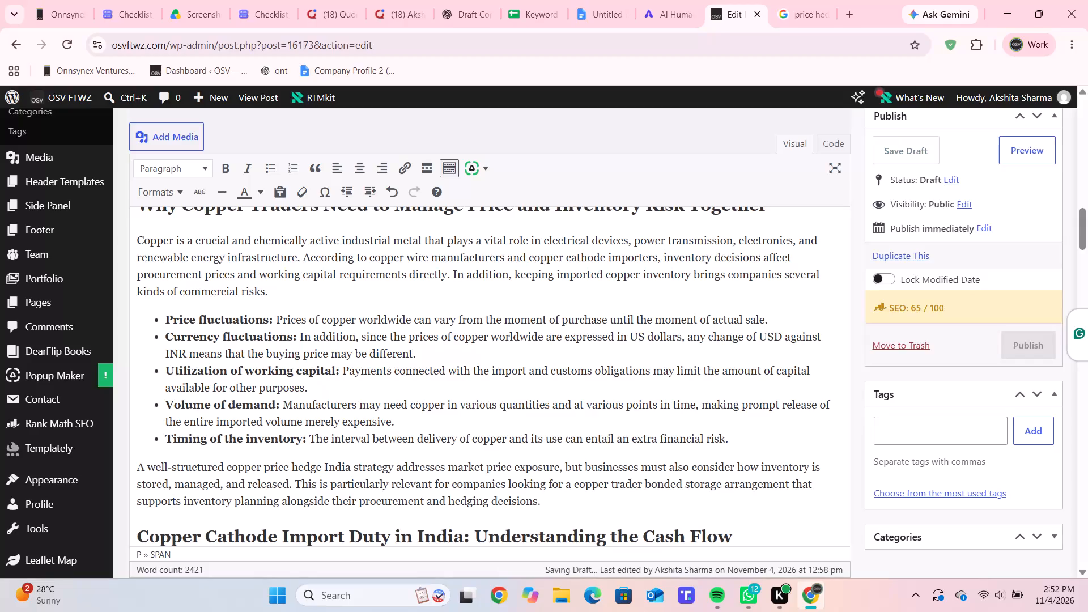
scroll(504, 419, "down", 7)
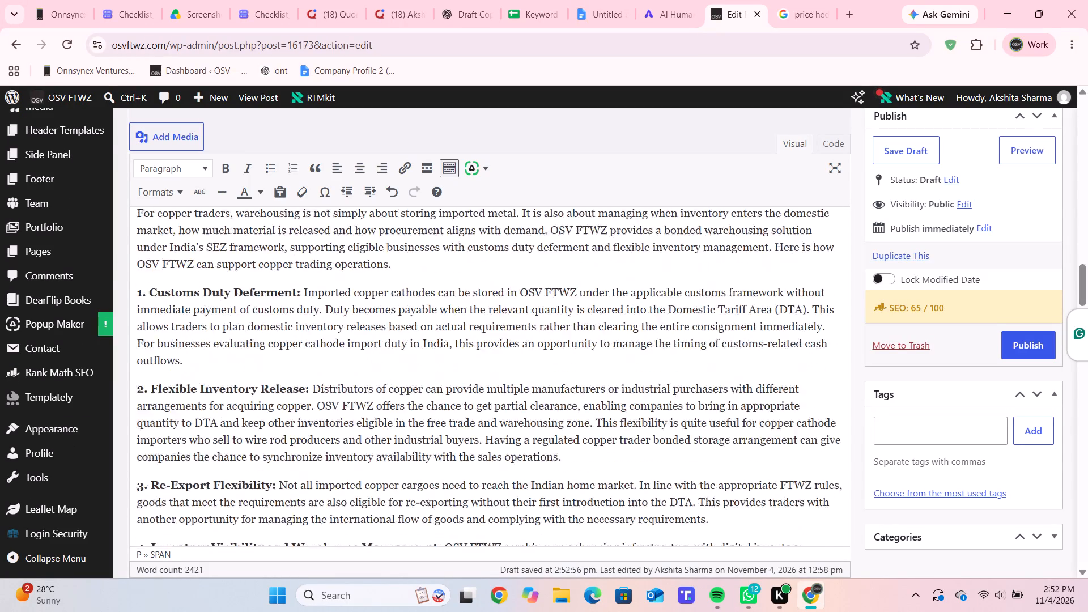
scroll(504, 419, "down", 12)
scroll(504, 419, "down", 9)
scroll(504, 419, "up", 3)
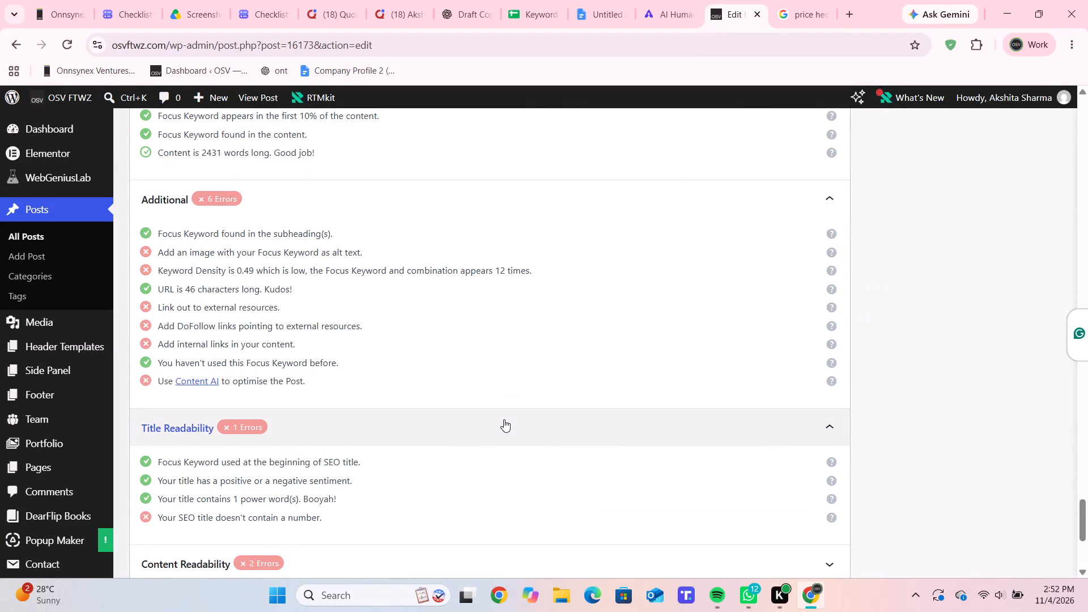
scroll(504, 419, "up", 4)
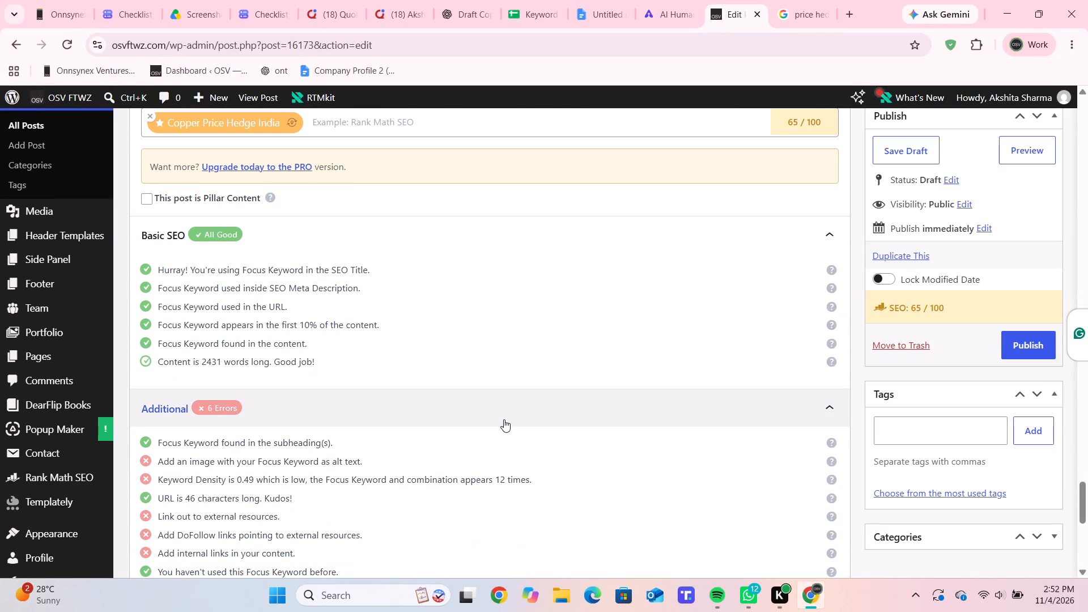
scroll(504, 419, "up", 6)
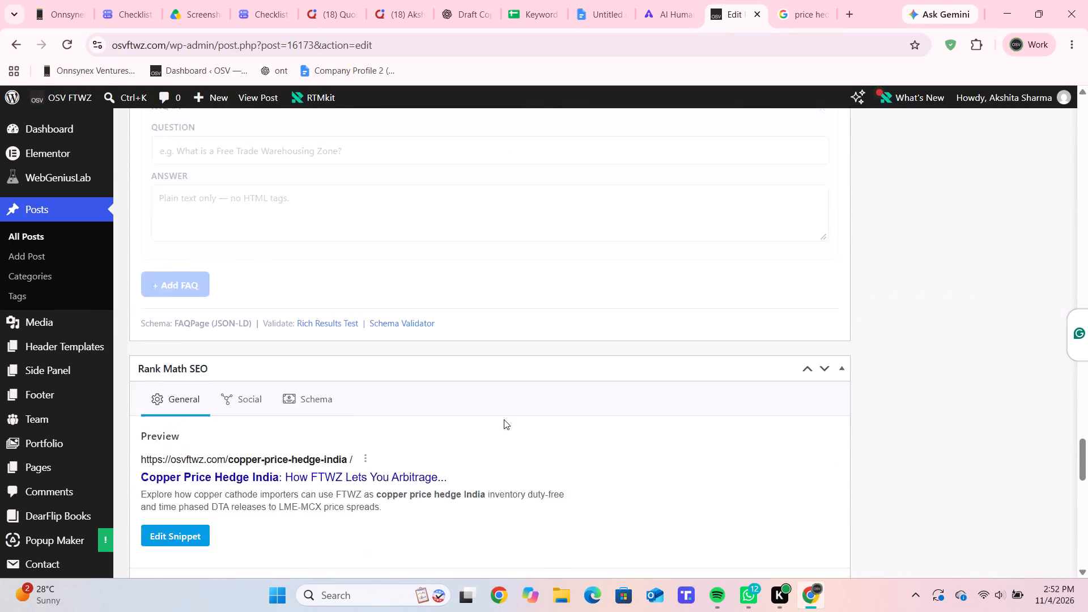
Look back up through the post from the Rank Math SEO section to the copper cathode import duty section.
scroll(504, 419, "up", 17)
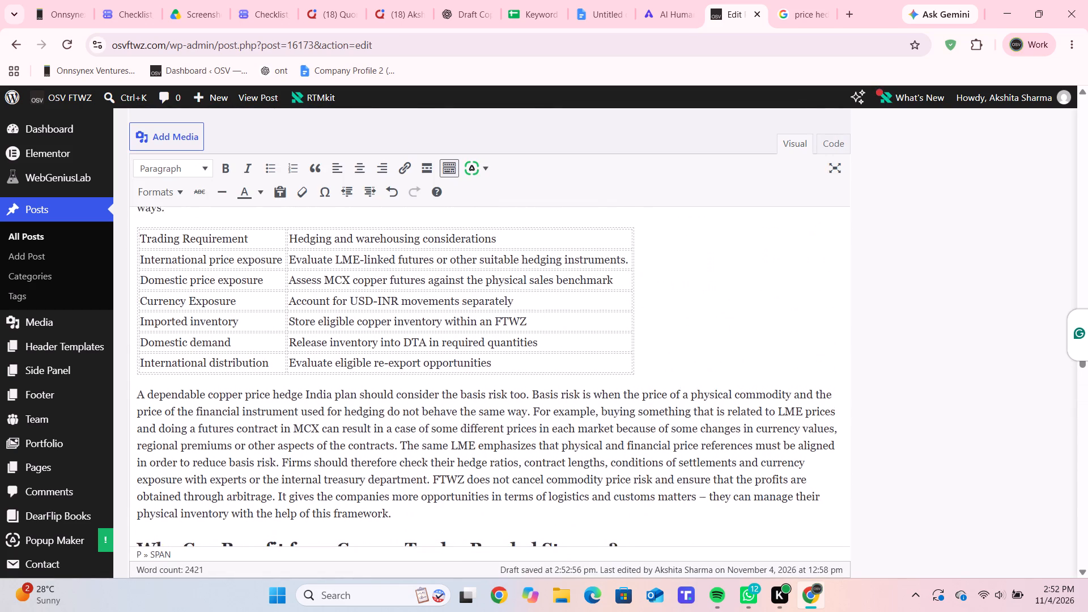
scroll(504, 419, "up", 1)
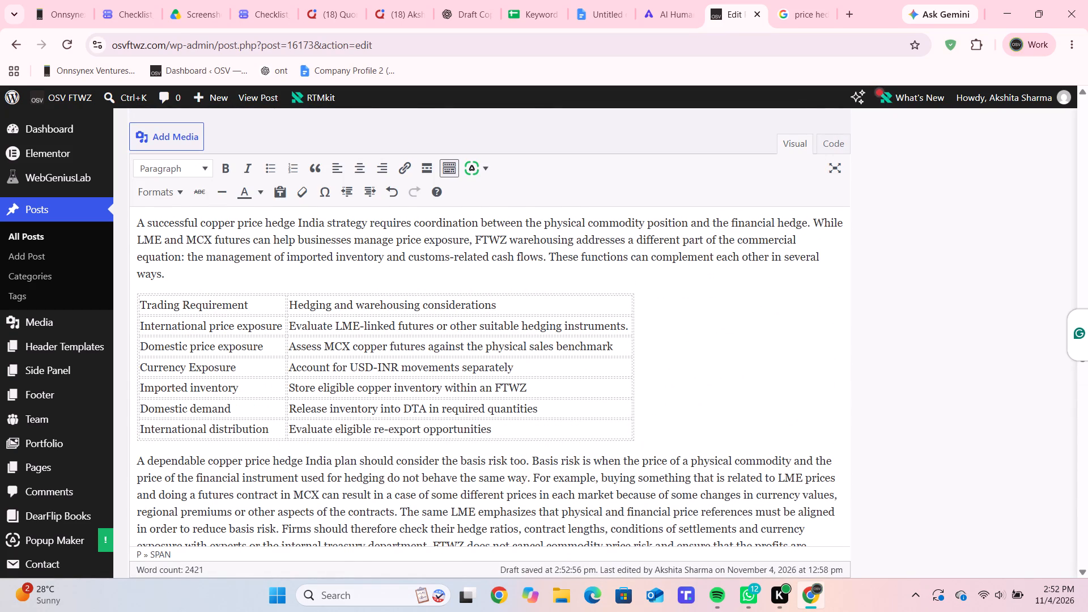
scroll(504, 419, "up", 11)
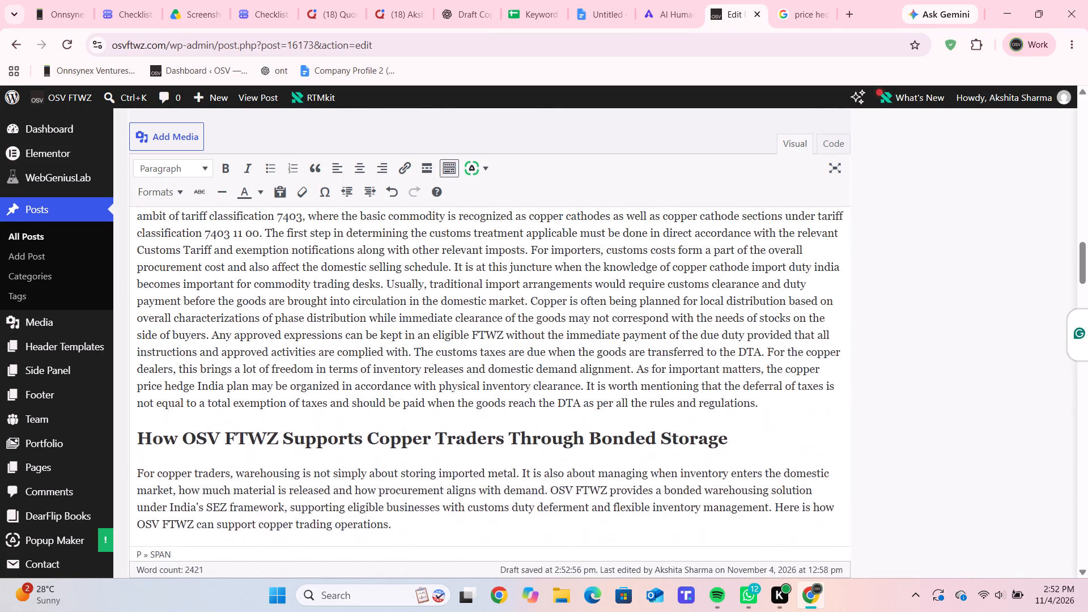
key("ctrl+f")
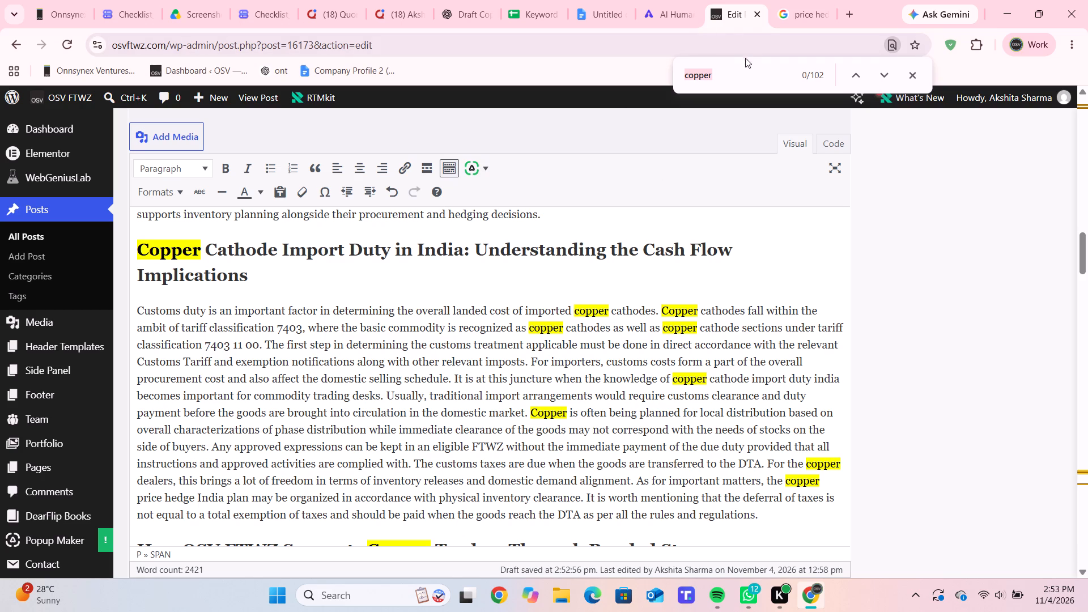
left_click(739, 80)
key("space")
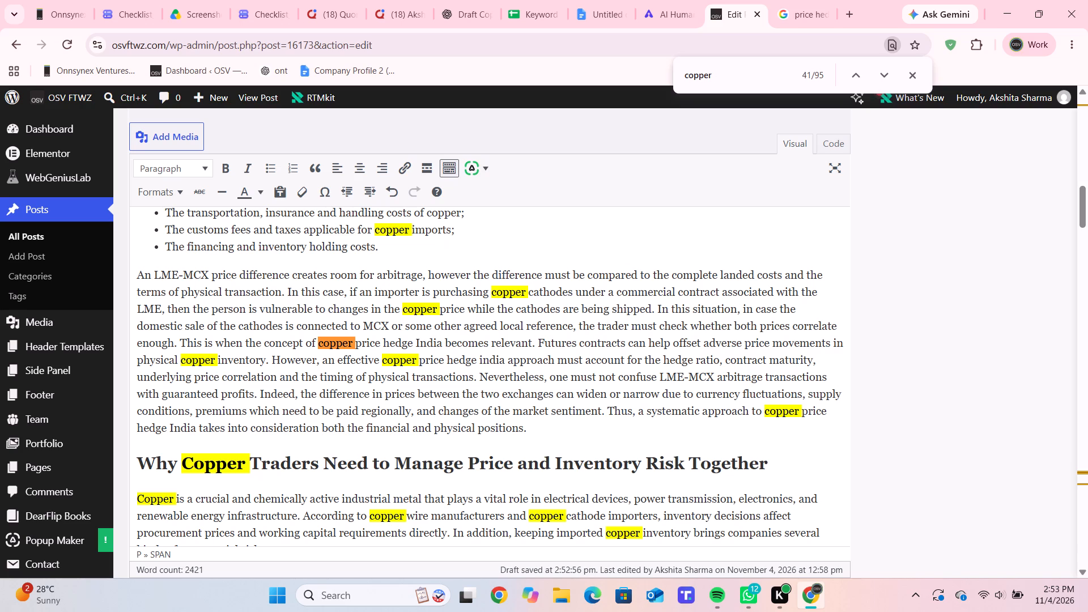
type("price hedge")
key("space")
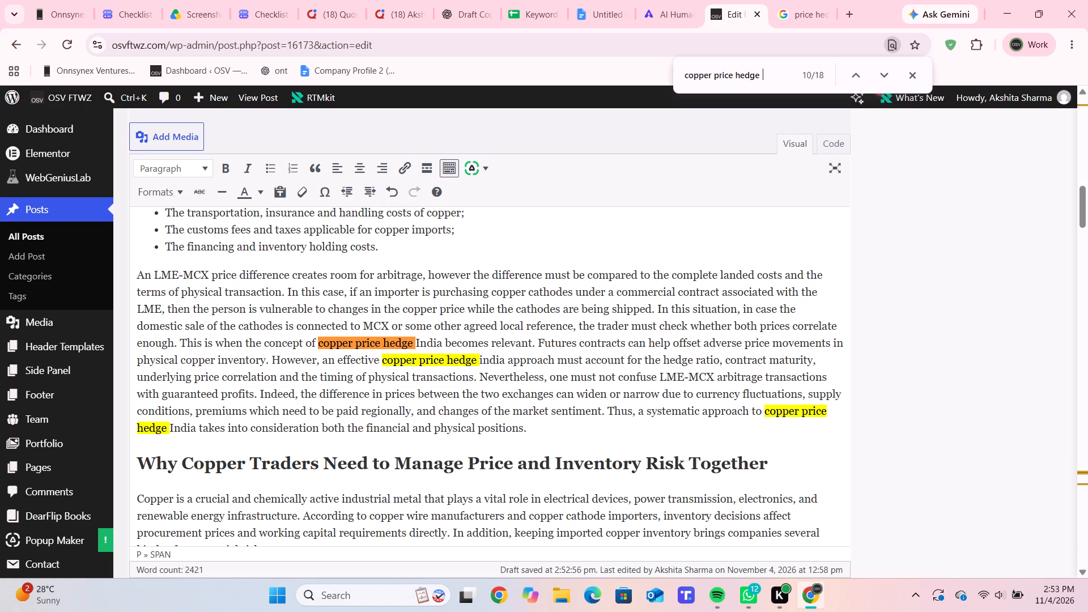
type("Ind")
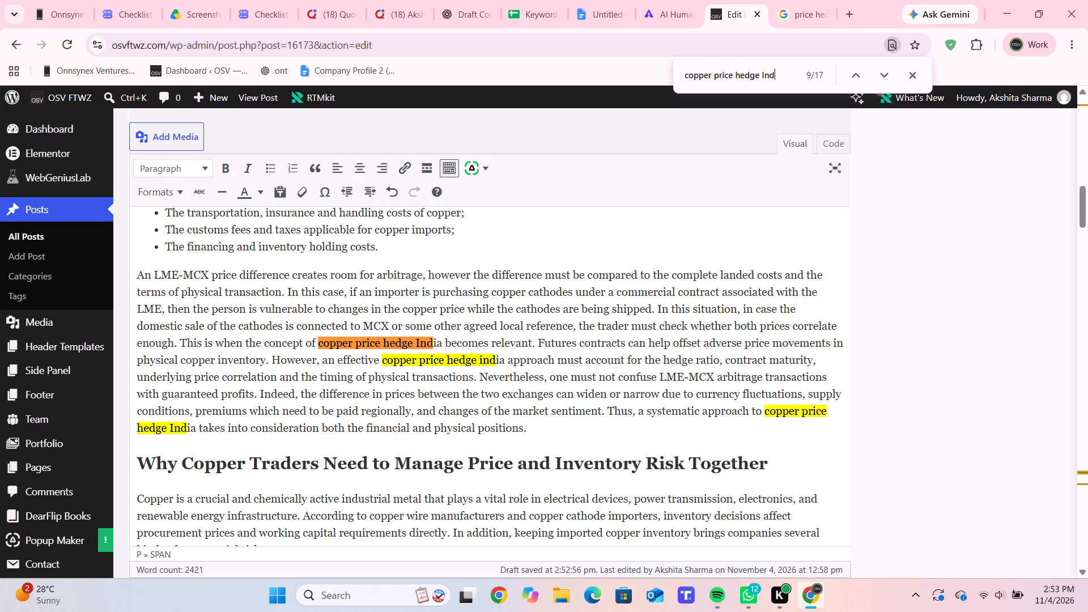
type("ia")
key("space")
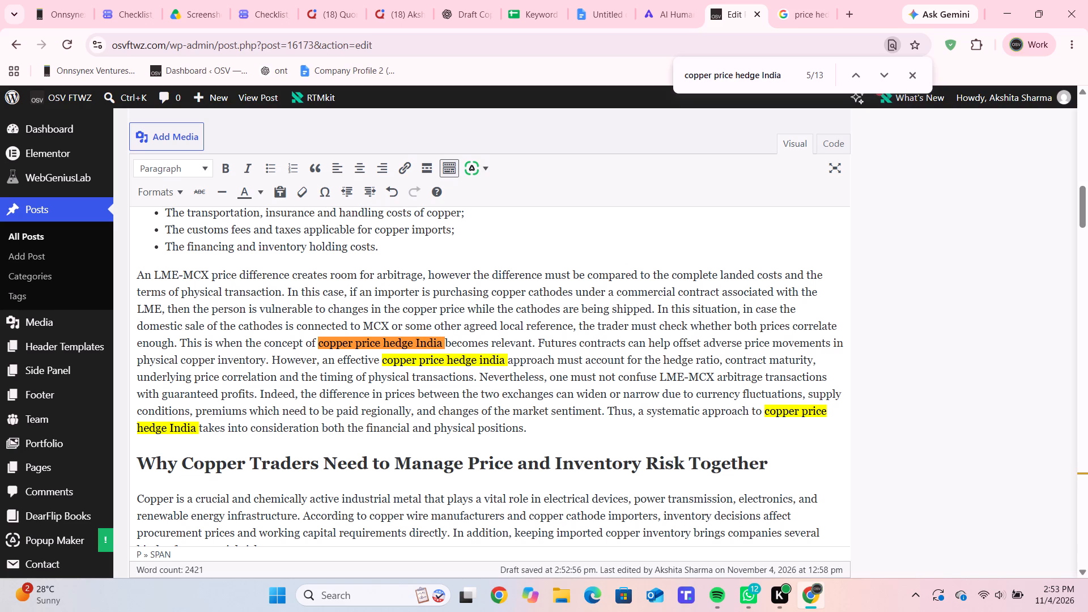
scroll(576, 399, "down", 2)
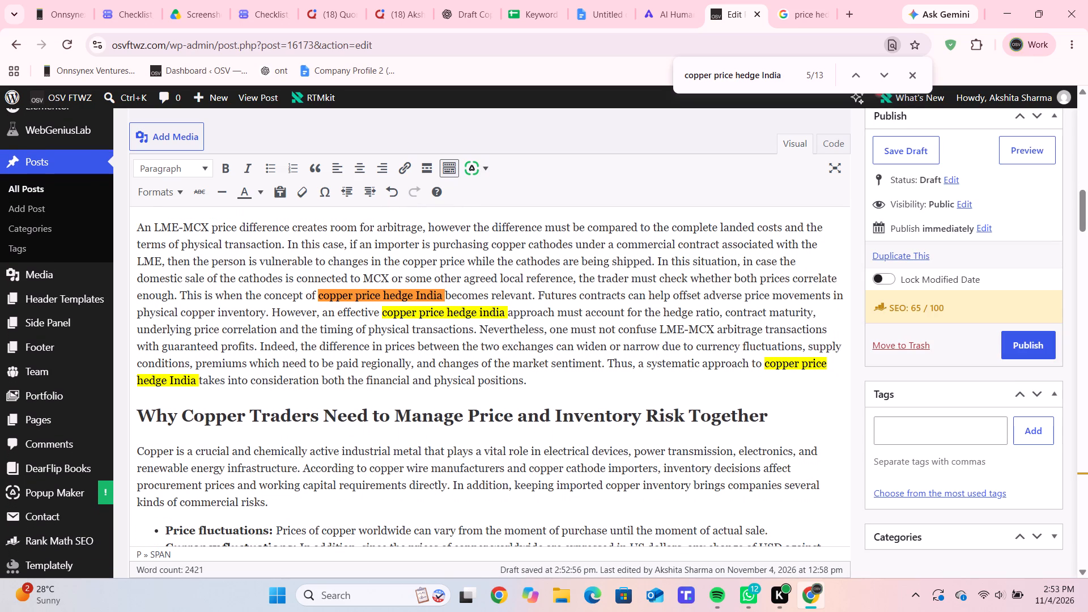
scroll(576, 399, "down", 2)
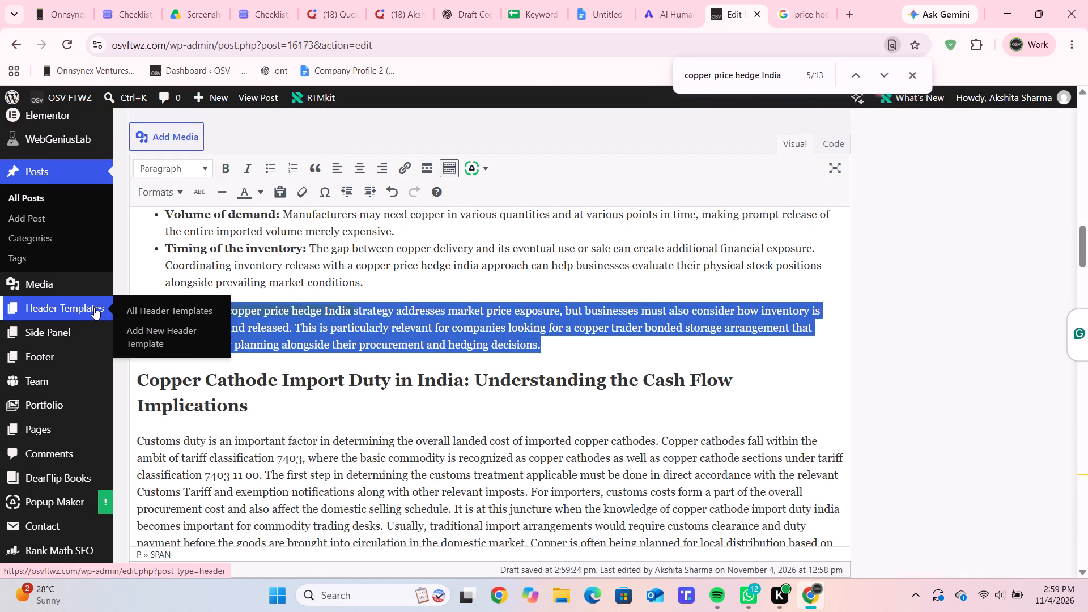
key("ctrl+v")
Remove the bold from the pasted "A well-structured copper price hedge india strategy" paragraph.
left_click_drag(399, 339, 382, 335)
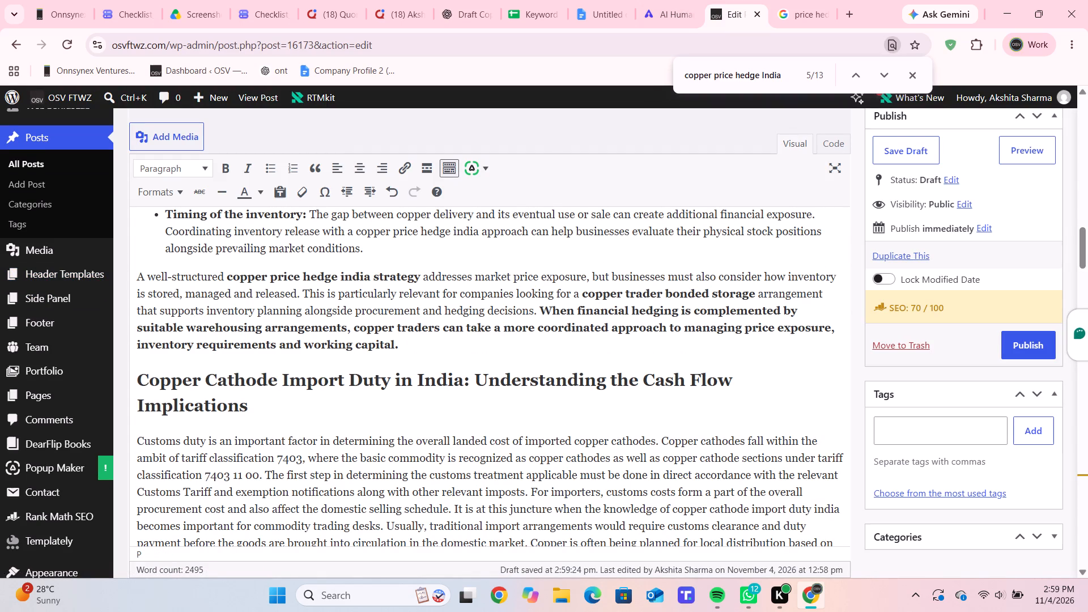
left_click_drag(382, 335, 212, 271)
double_click(223, 164)
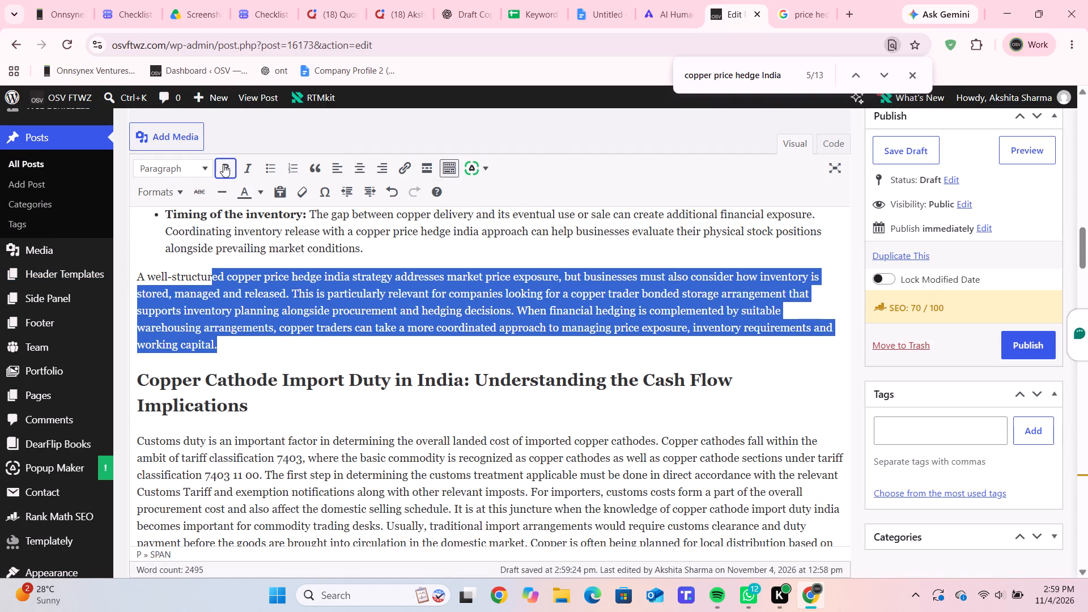
left_click(237, 287)
Check the post's Rank Math SEO analysis, including the focus keyword density.
scroll(237, 287, "down", 12)
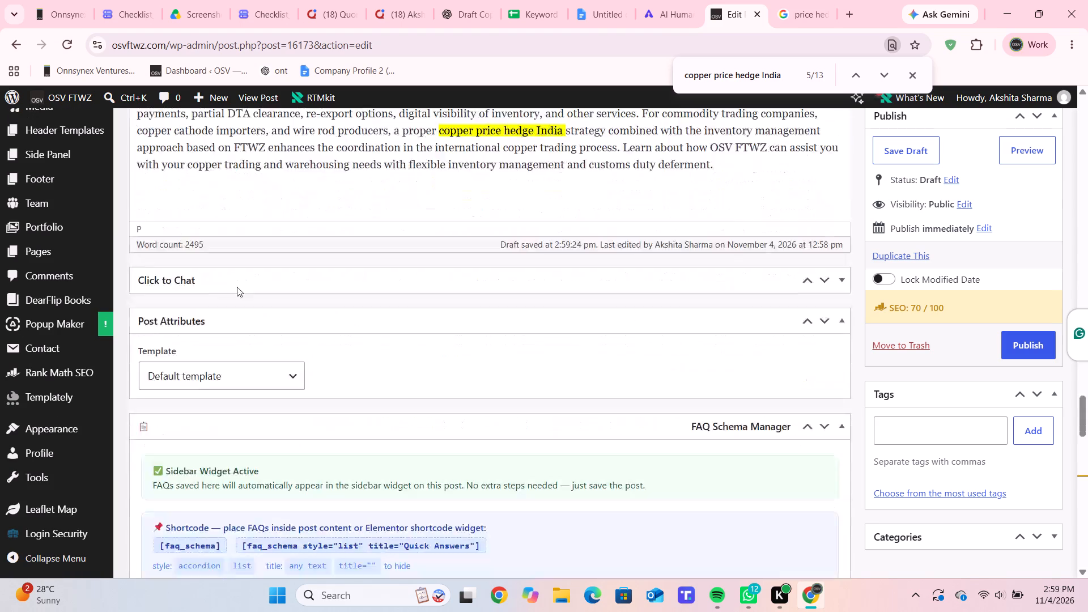
scroll(237, 287, "down", 8)
scroll(237, 287, "up", 3)
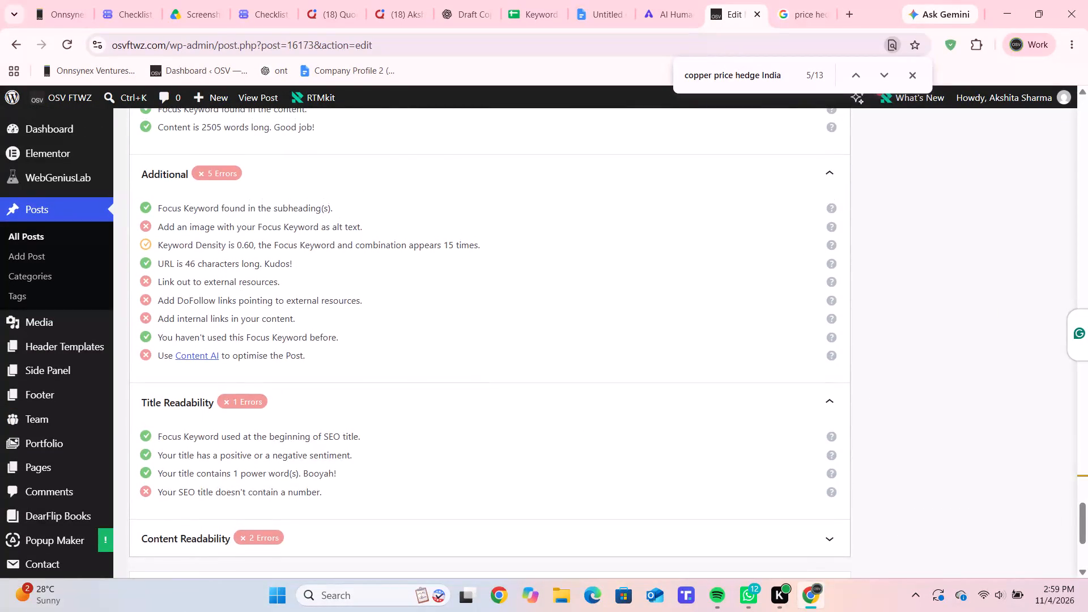
Search the post again for "copper price hedge India" and examine where the keyword occurs in the revised risk bullets and customs duty section.
scroll(237, 287, "up", 14)
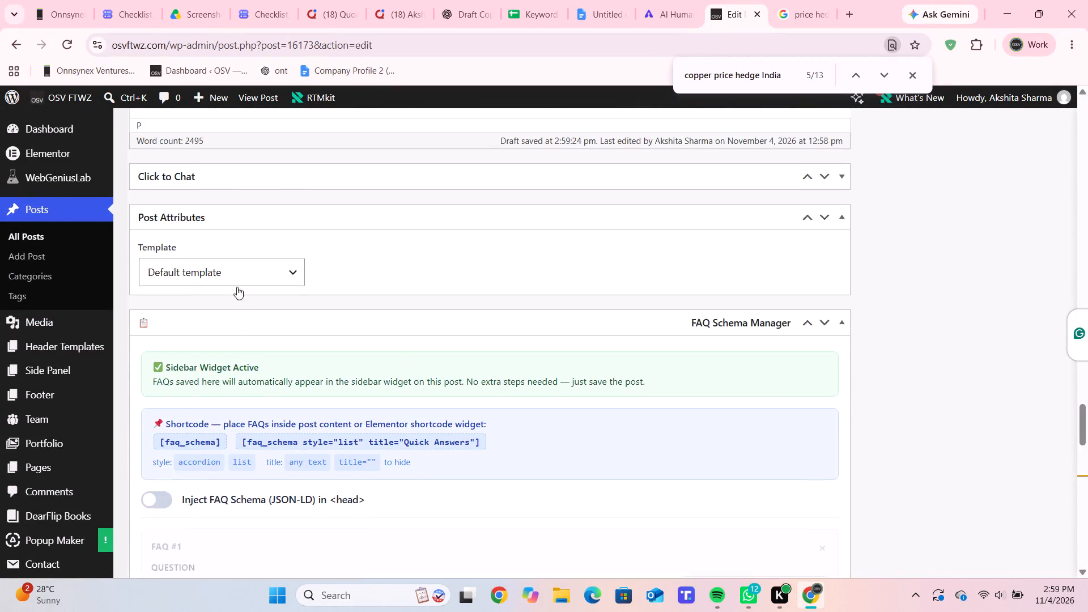
scroll(237, 287, "up", 9)
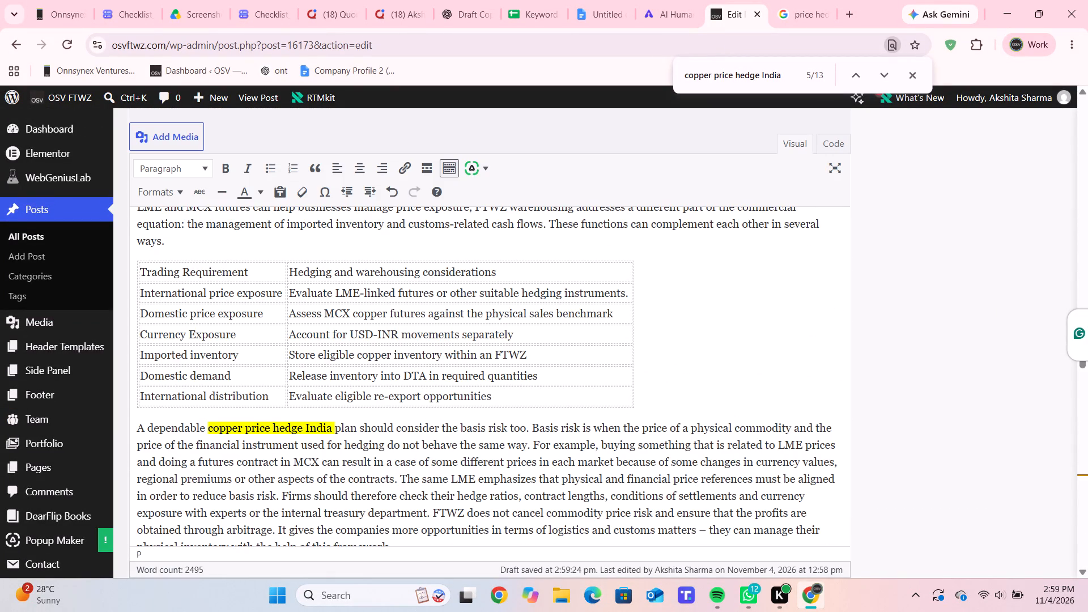
scroll(237, 287, "up", 4)
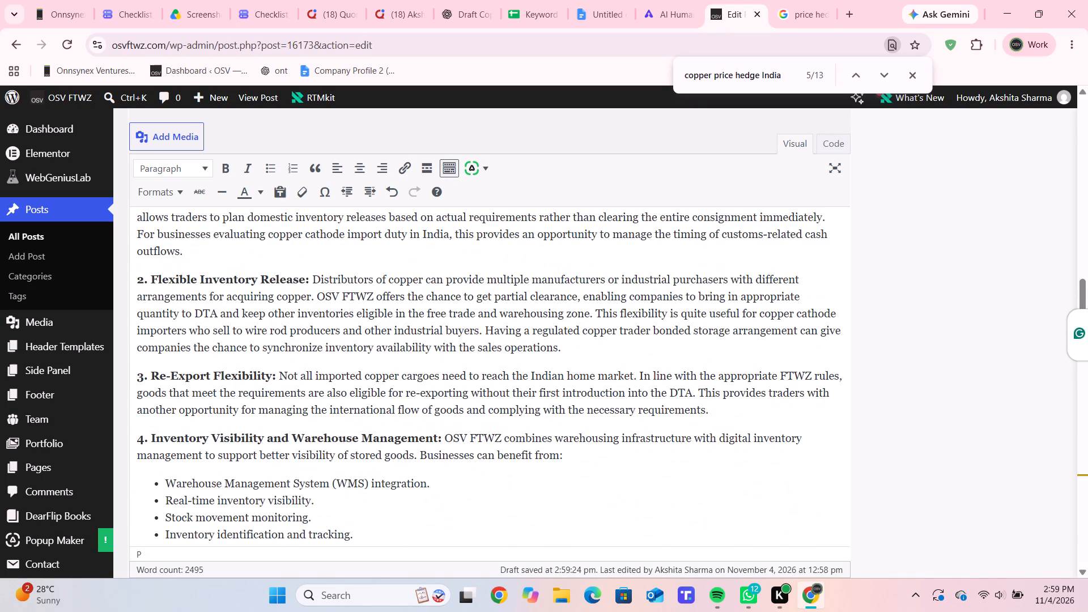
scroll(237, 287, "up", 2)
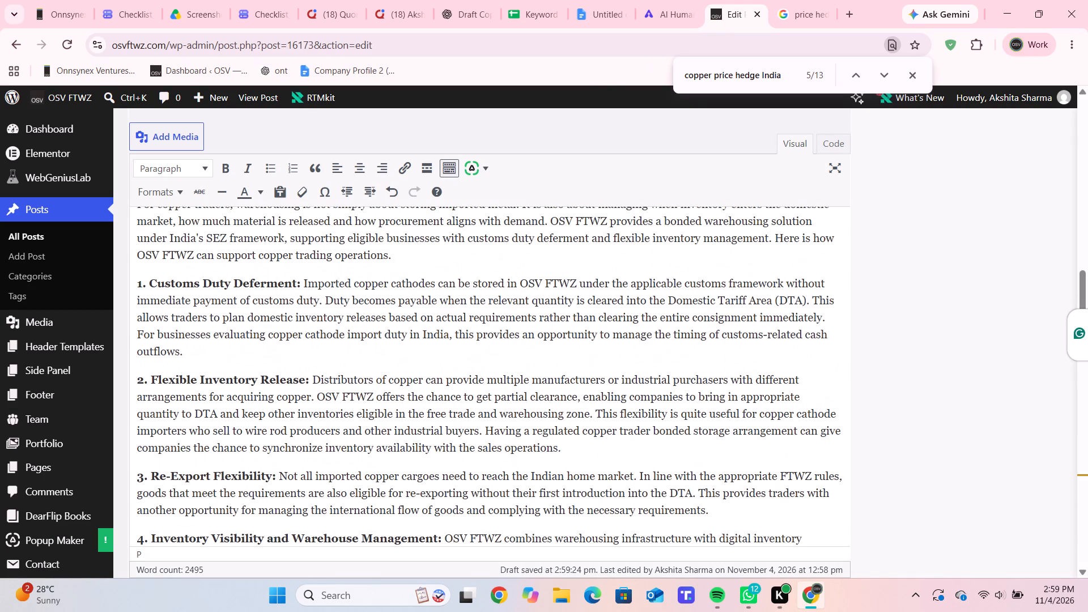
left_click(769, 73)
key("Return")
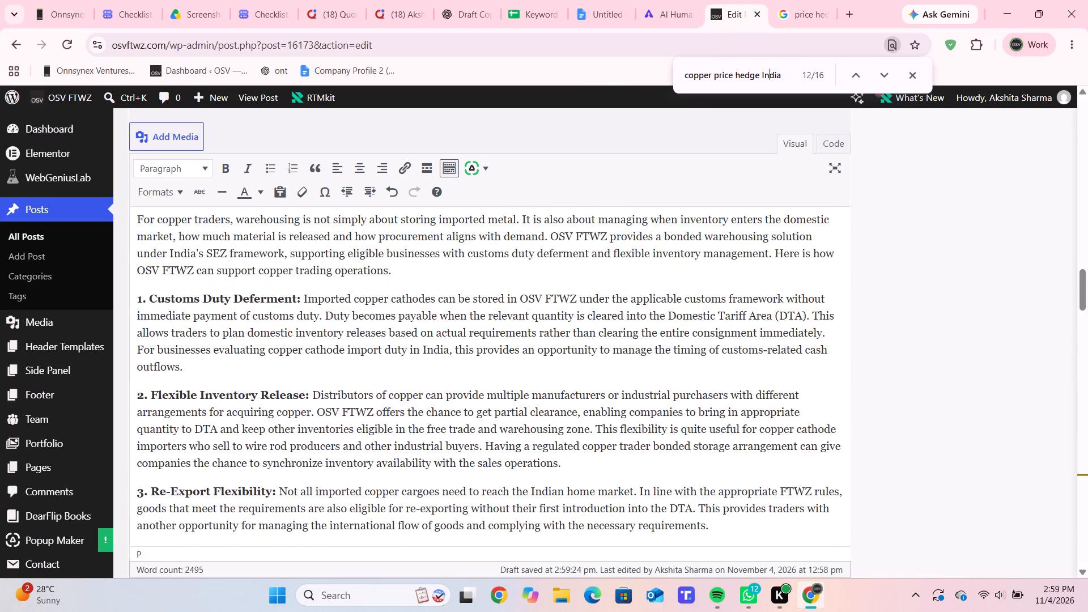
scroll(734, 290, "up", 3)
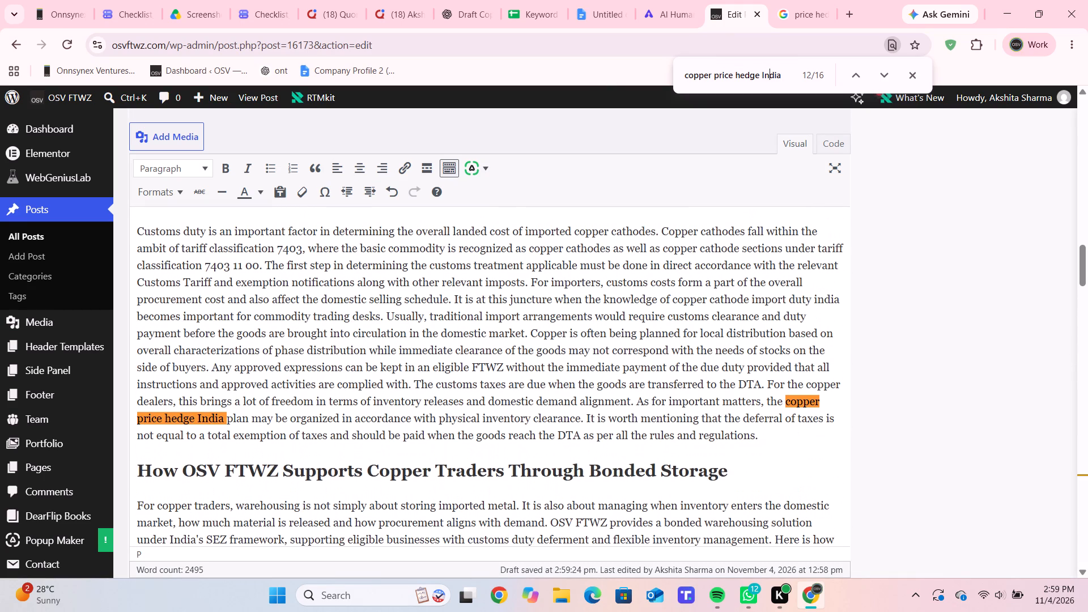
scroll(734, 290, "up", 1)
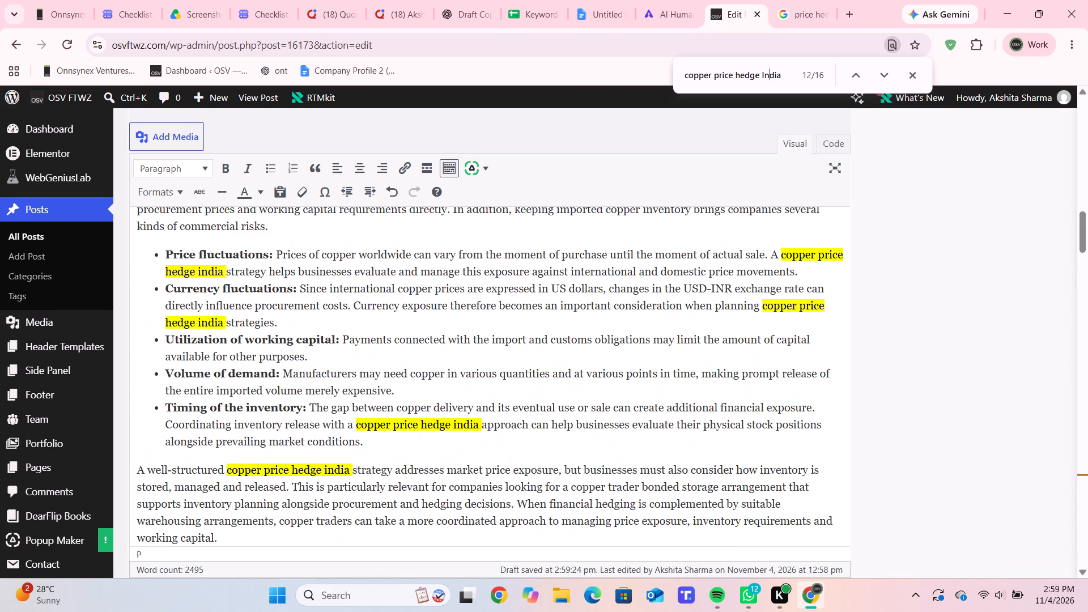
scroll(734, 290, "up", 2)
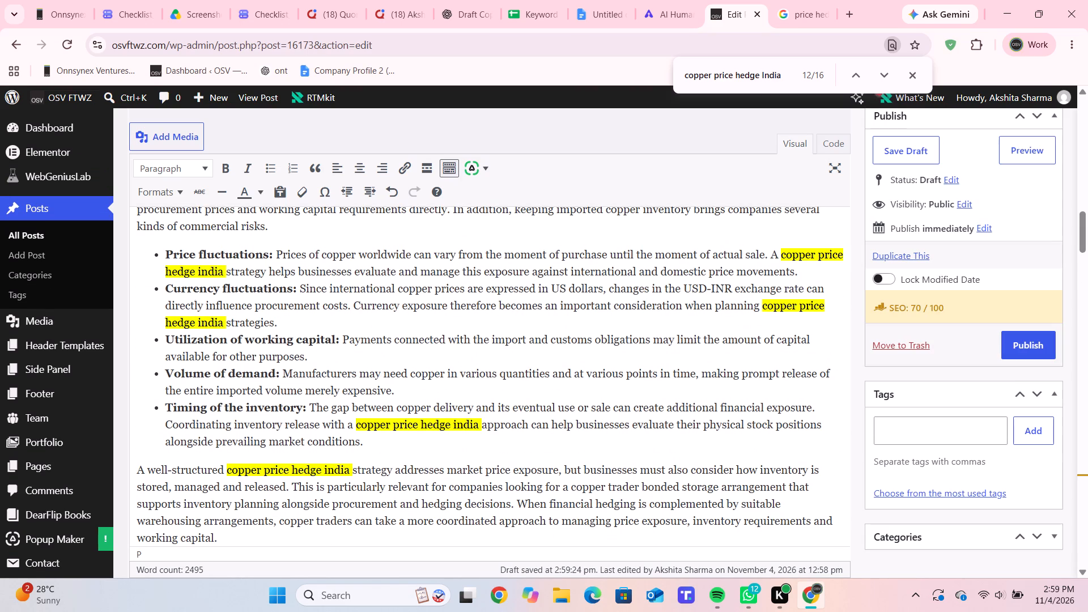
scroll(734, 290, "up", 2)
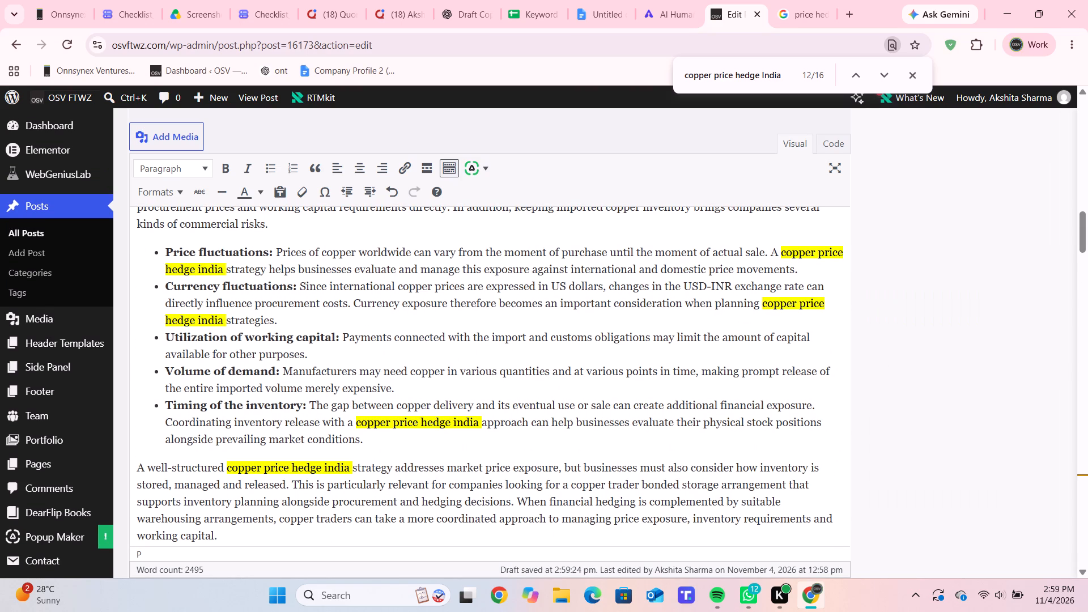
scroll(734, 290, "down", 2)
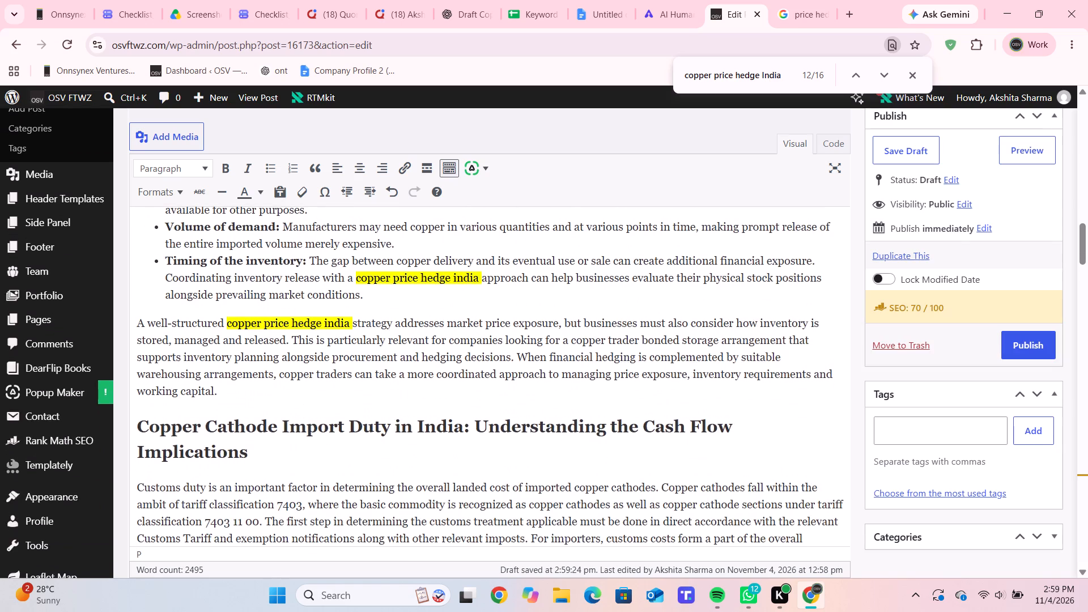
scroll(734, 290, "down", 2)
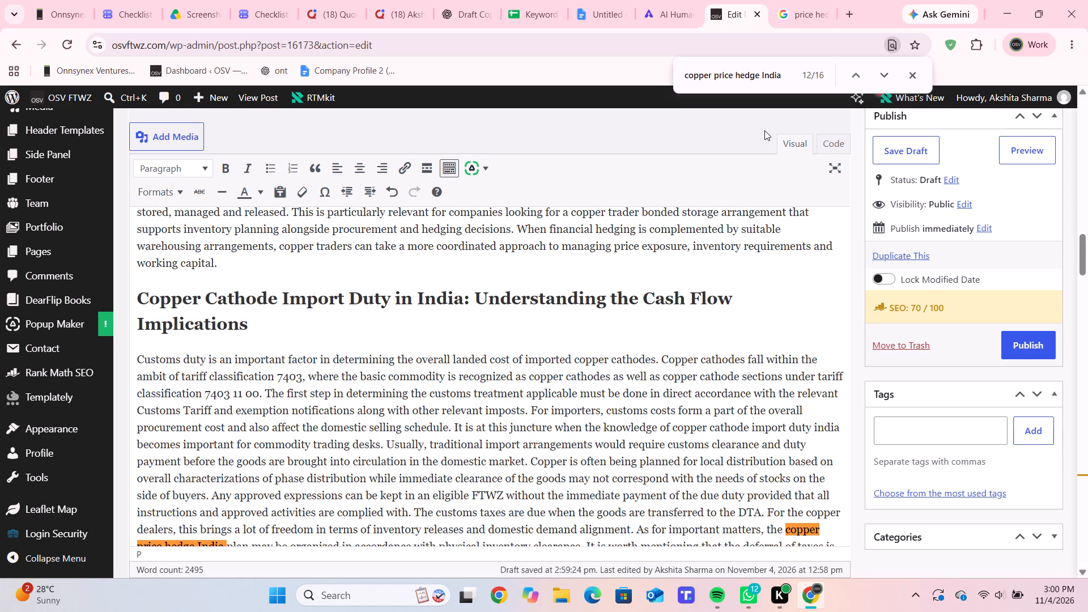
scroll(764, 130, "down", 1)
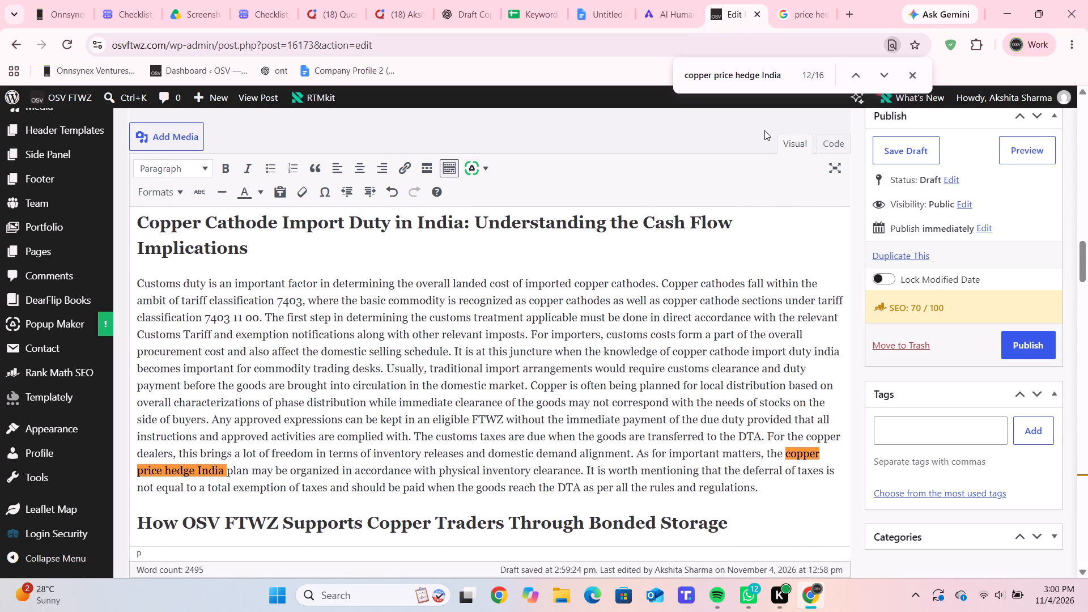
scroll(764, 130, "down", 1)
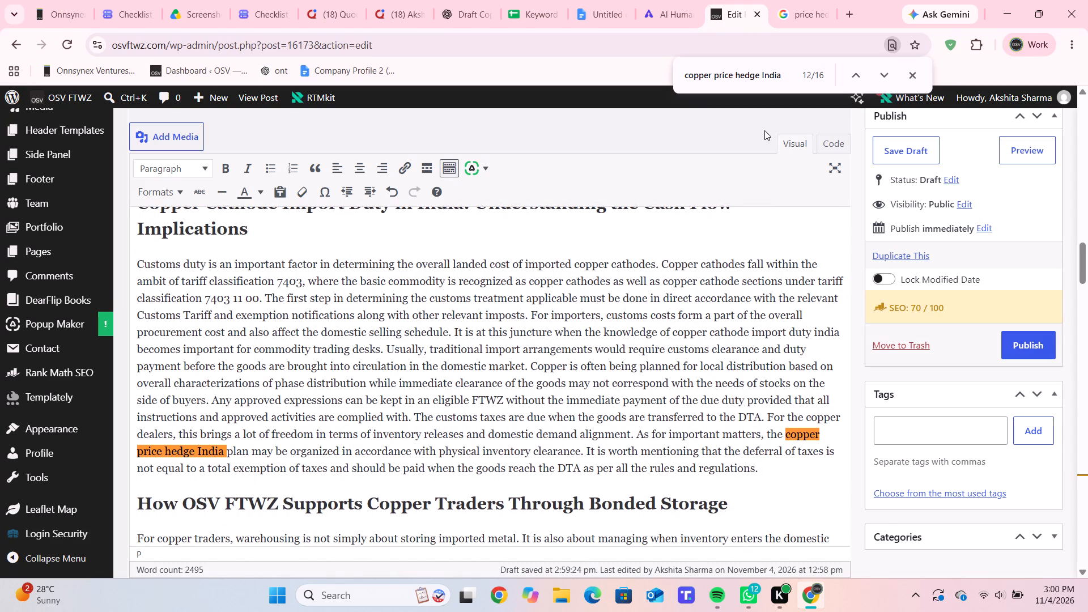
scroll(764, 130, "down", 1)
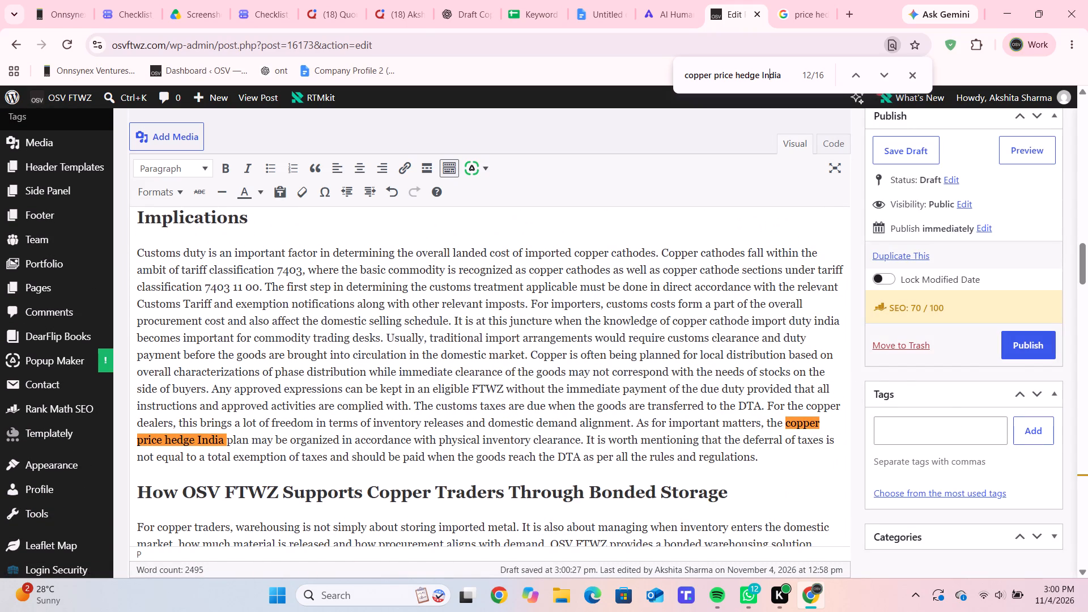
left_click_drag(771, 468, 343, 358)
left_click(343, 358)
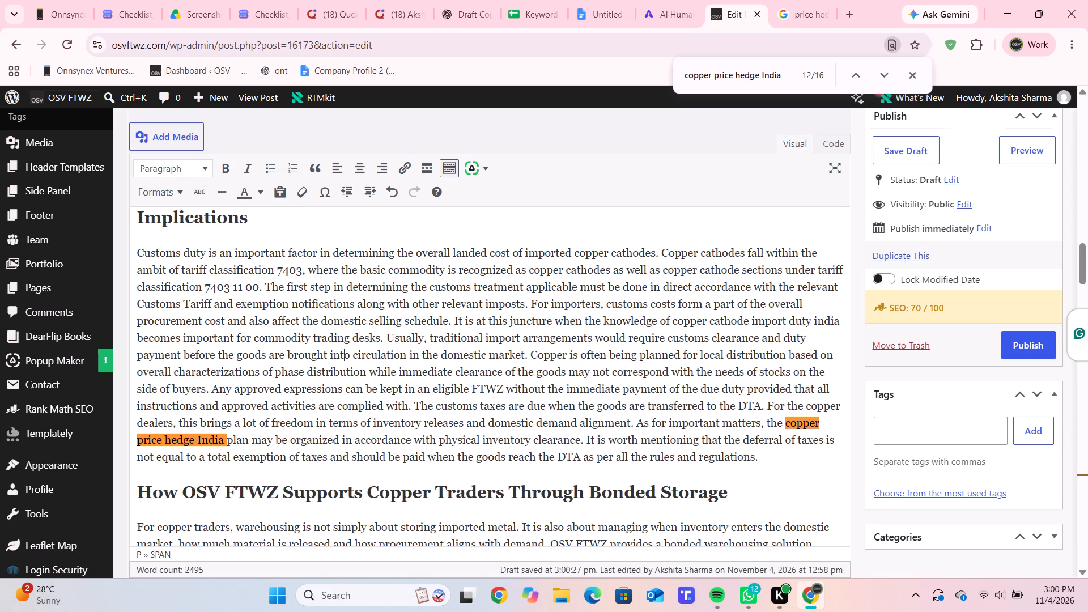
left_click_drag(779, 458, 129, 245)
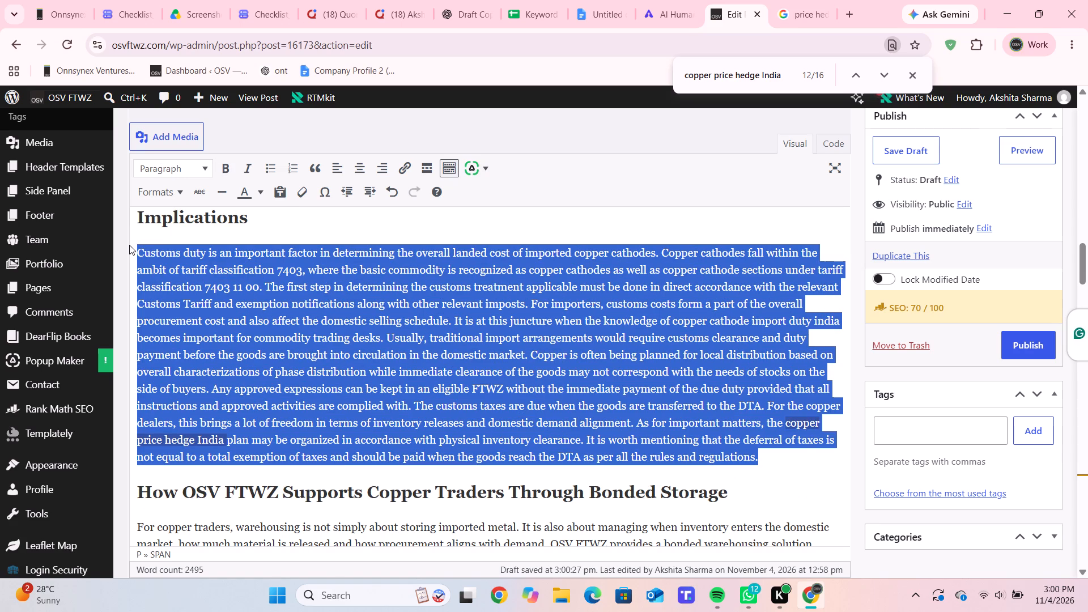
key("ctrl+c")
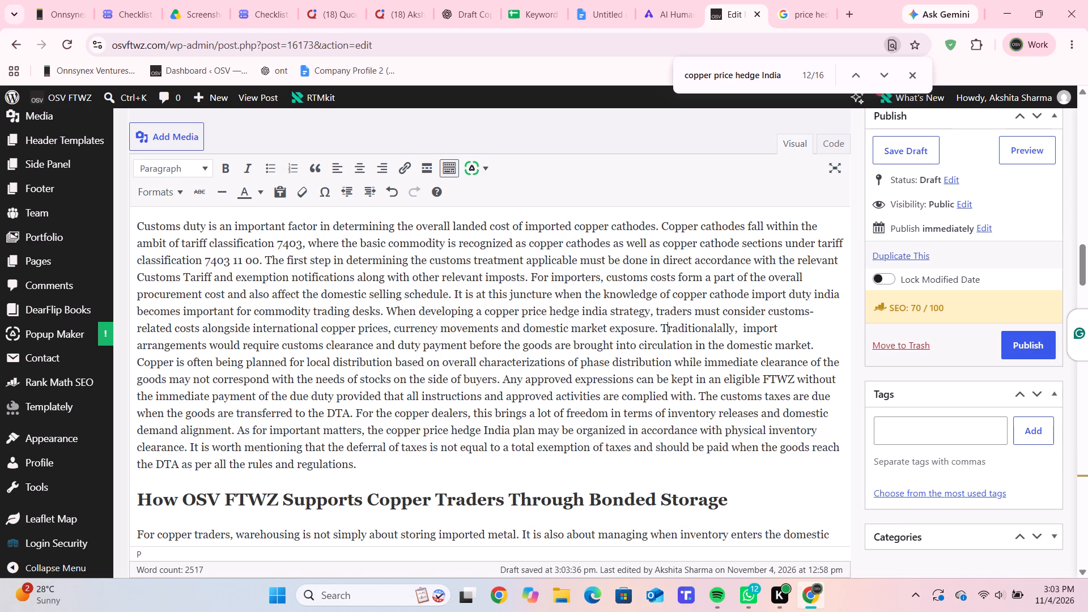
scroll(568, 377, "down", 1)
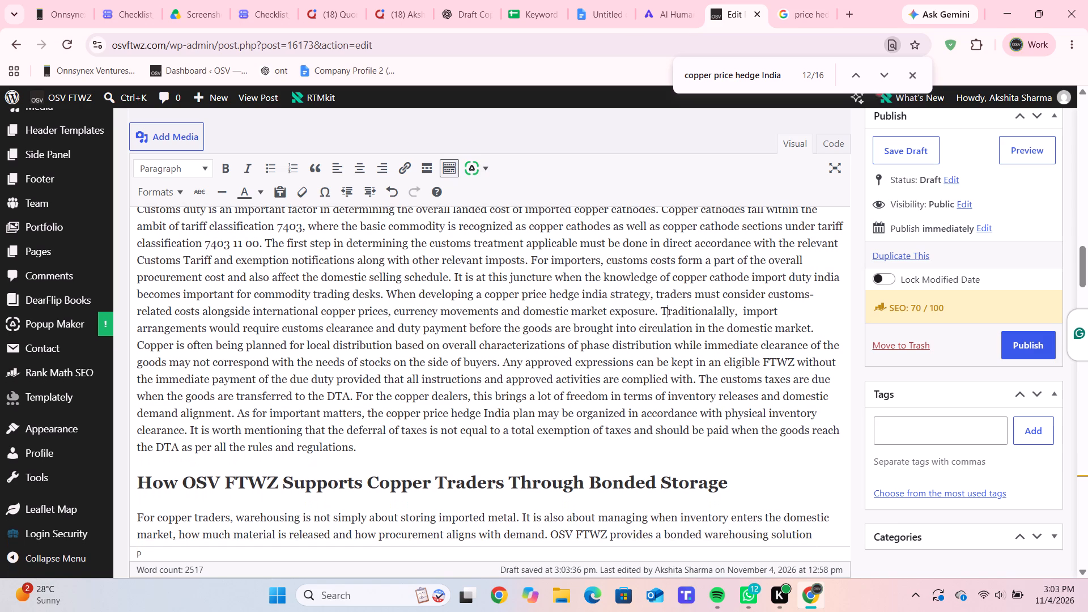
scroll(568, 377, "down", 2)
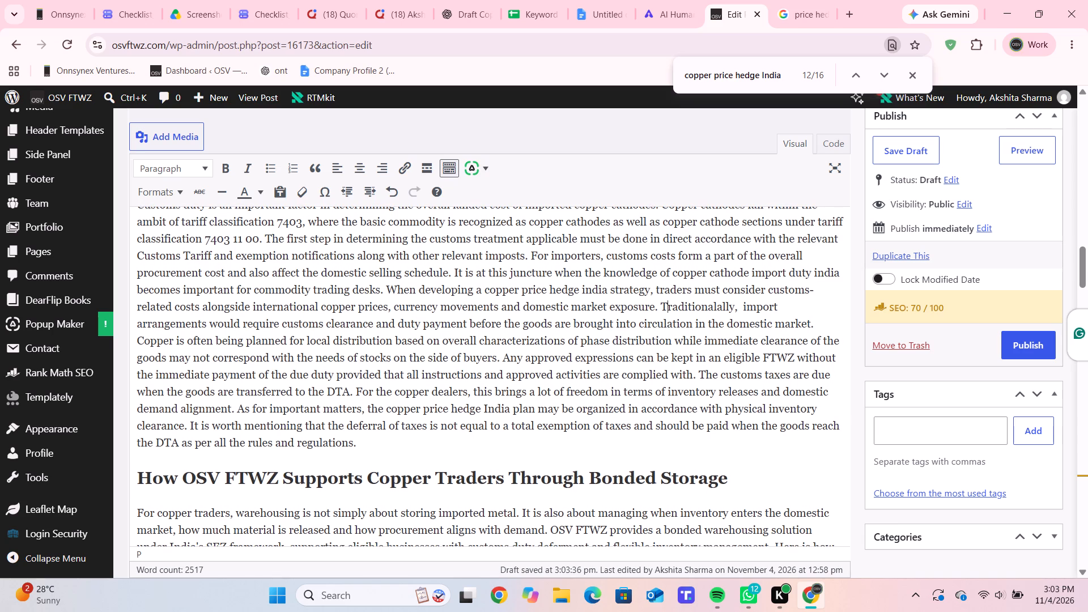
scroll(568, 377, "down", 2)
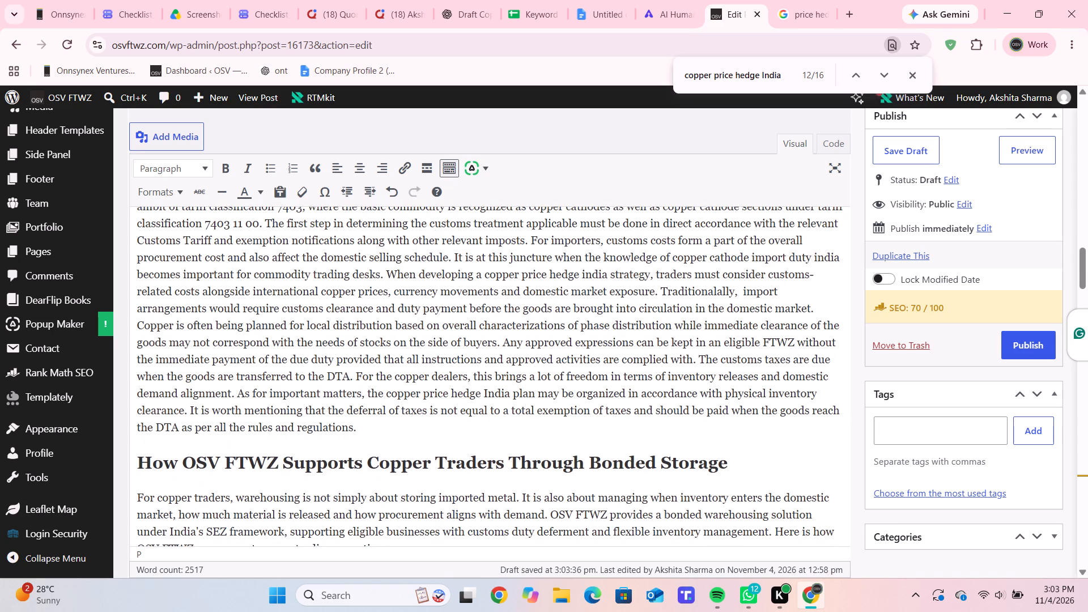
scroll(568, 377, "down", 3)
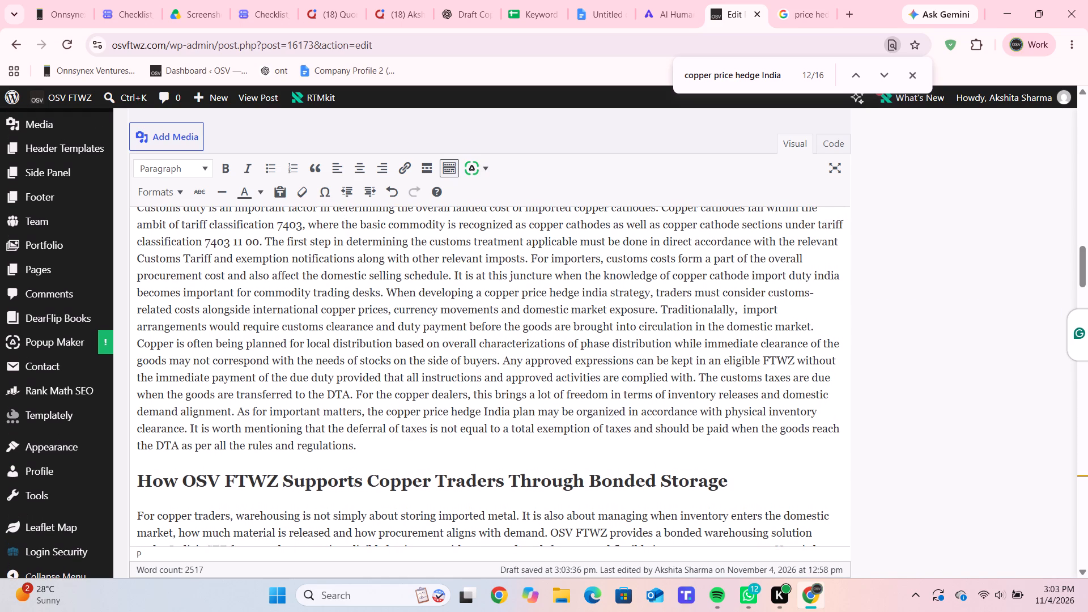
scroll(568, 377, "down", 2)
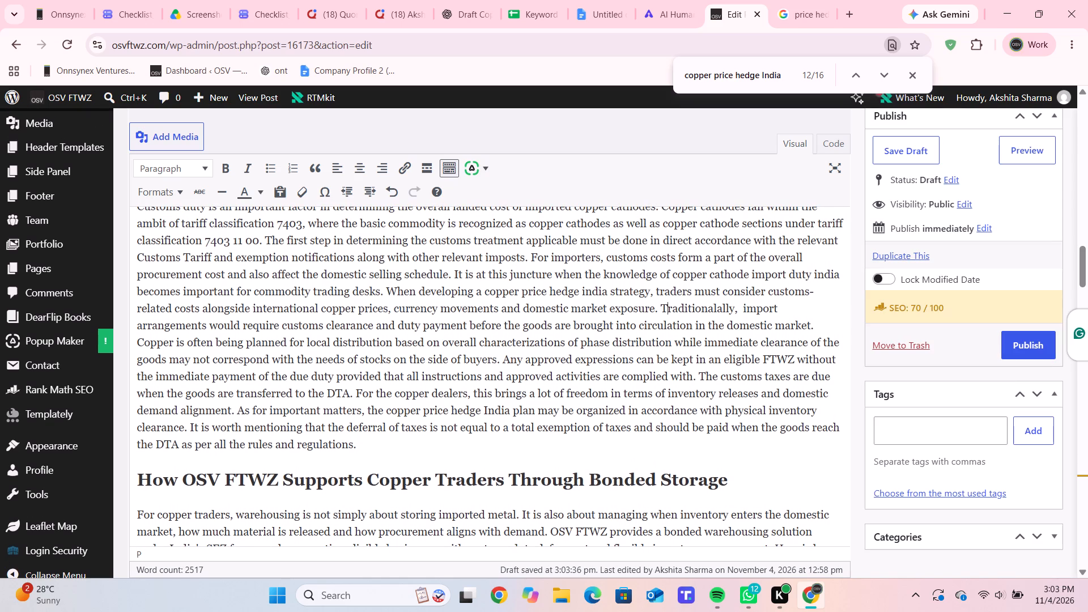
scroll(568, 377, "down", 2)
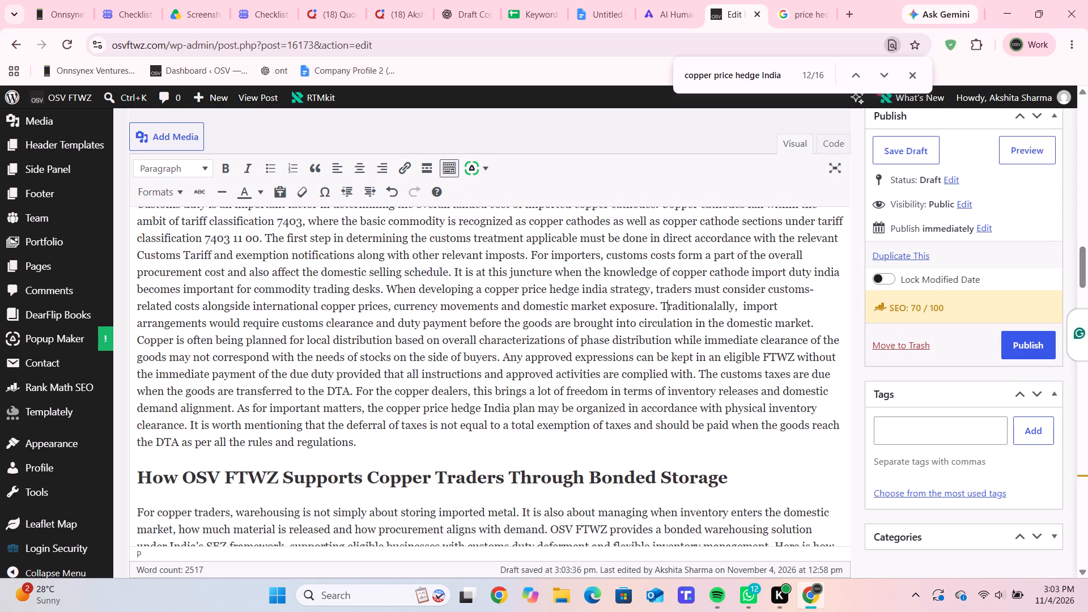
scroll(568, 377, "down", 2)
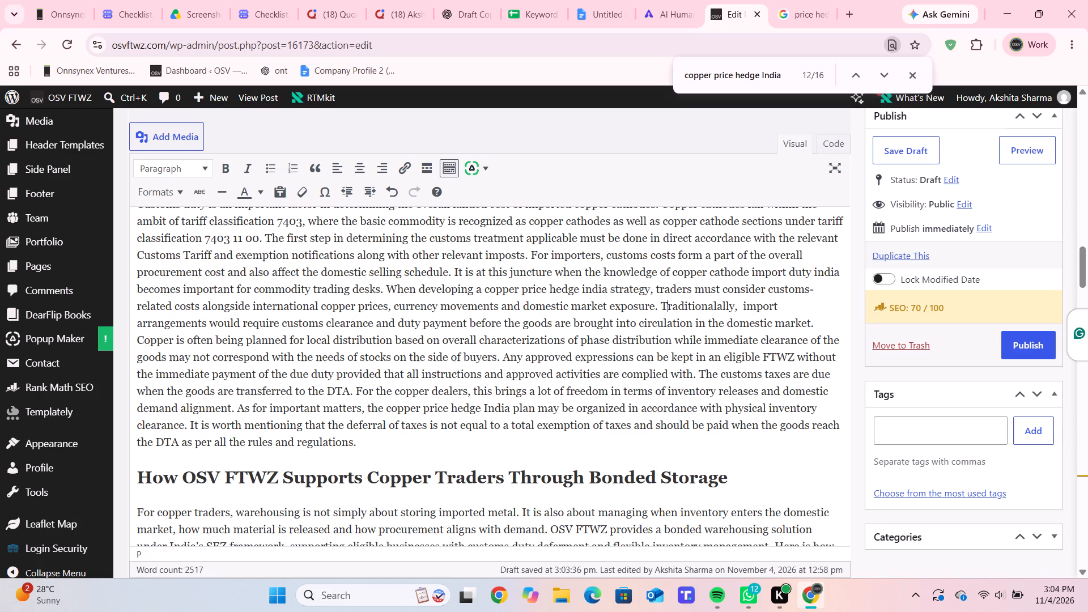
scroll(568, 377, "down", 4)
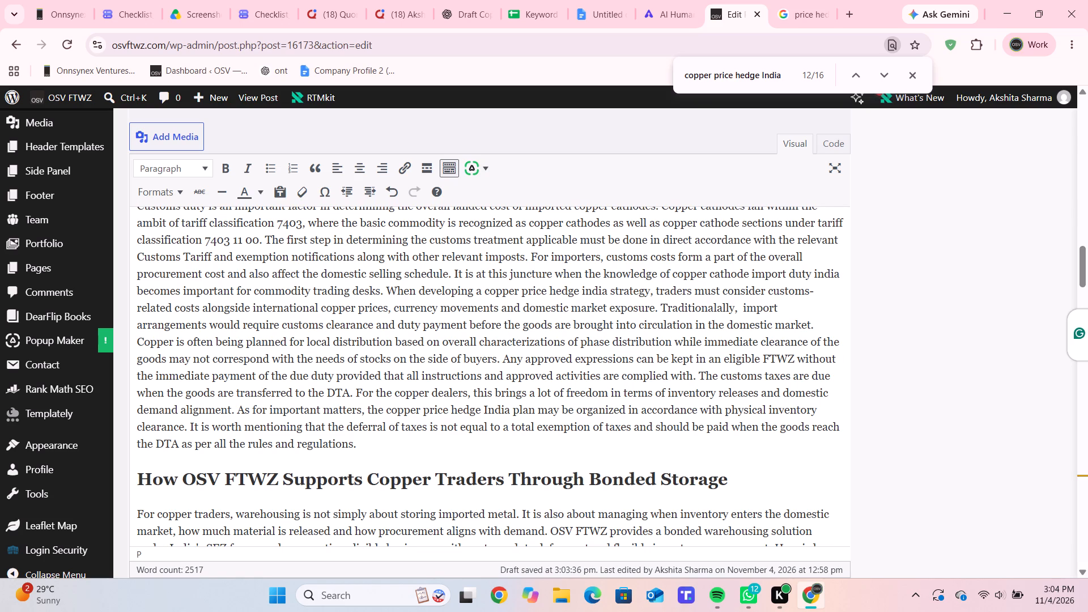
scroll(568, 377, "down", 3)
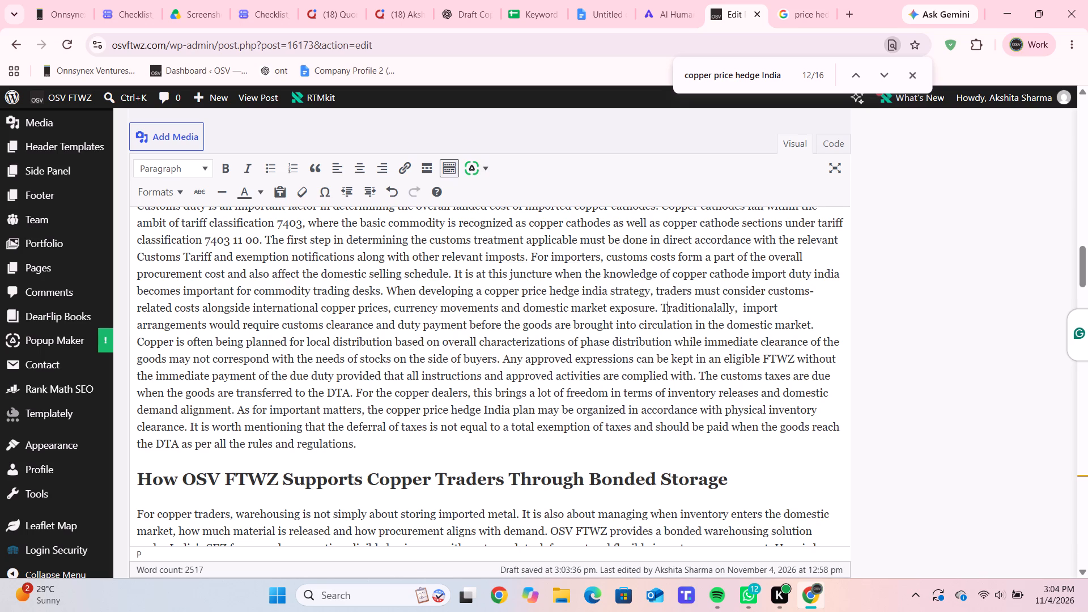
Check the Rank Math SEO checklist below the post, including the Focus Keyword density and title readability items.
scroll(568, 377, "down", 3)
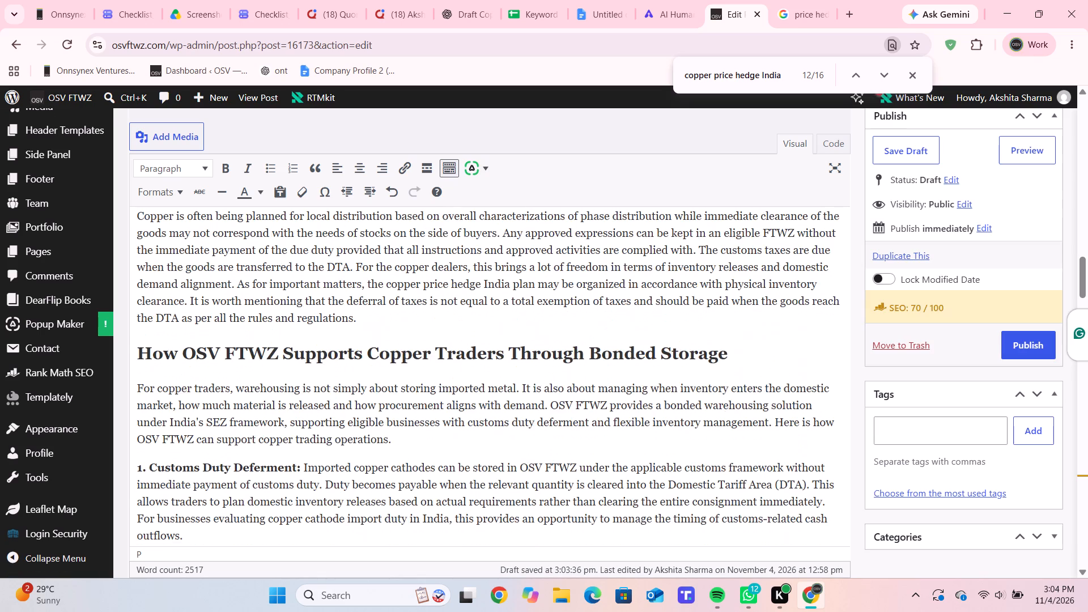
scroll(568, 377, "down", 10)
scroll(568, 377, "up", 1)
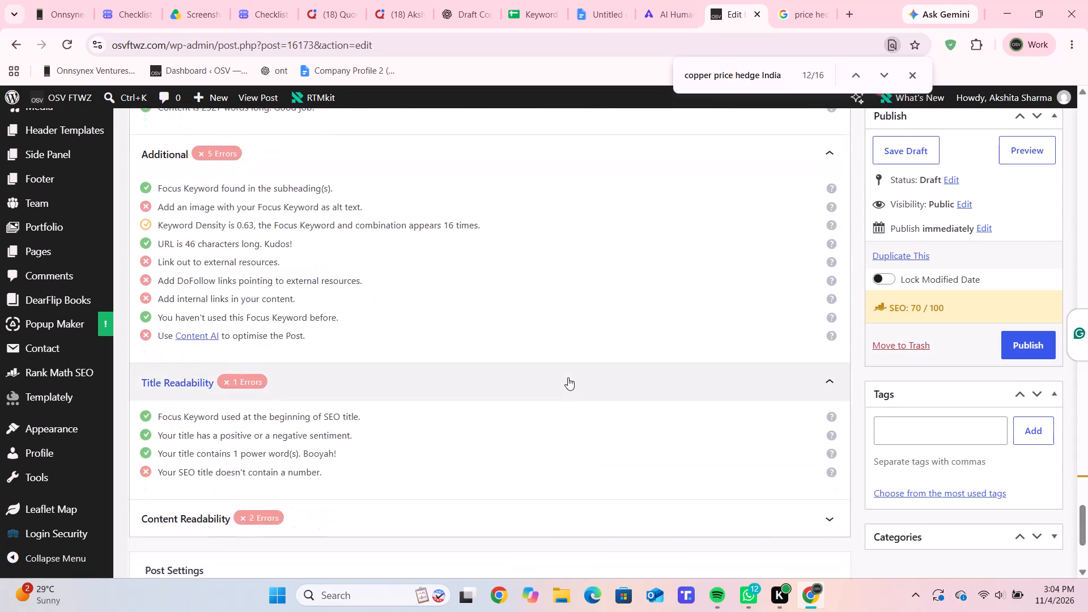
scroll(568, 377, "up", 7)
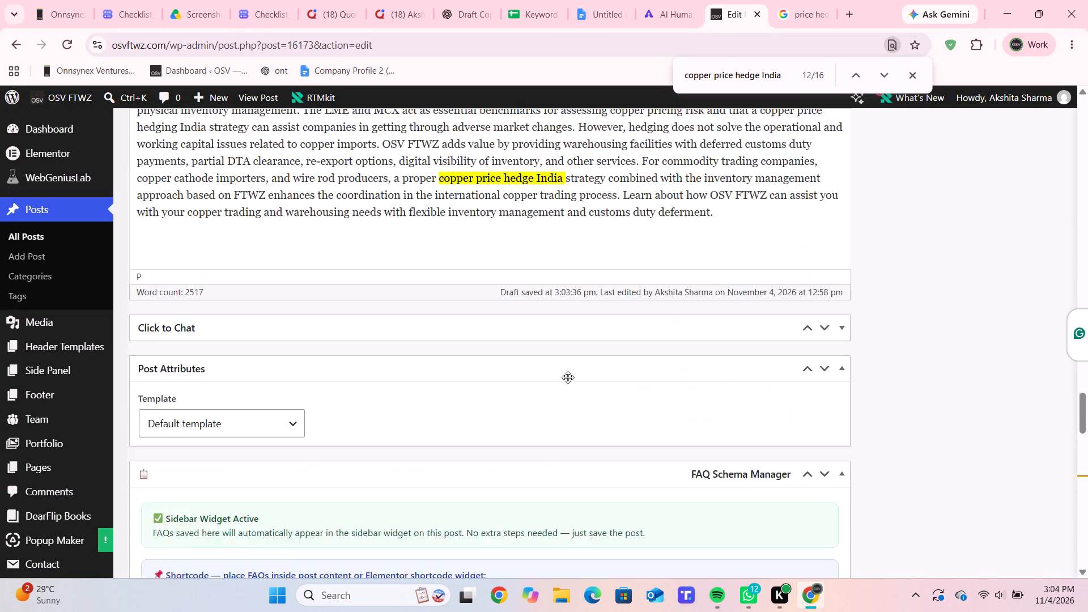
scroll(568, 377, "up", 6)
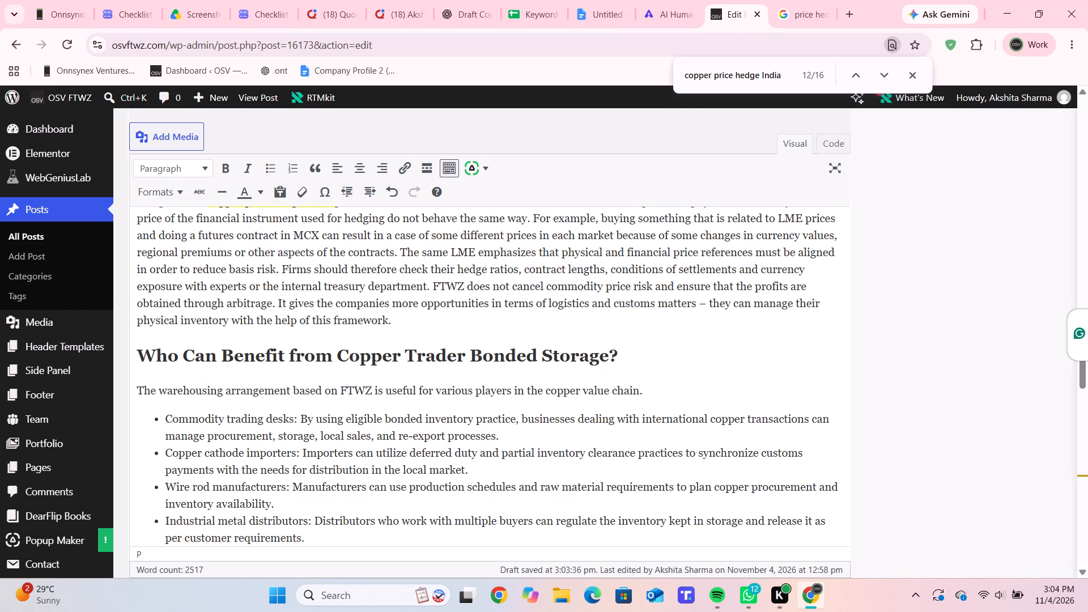
scroll(568, 377, "up", 2)
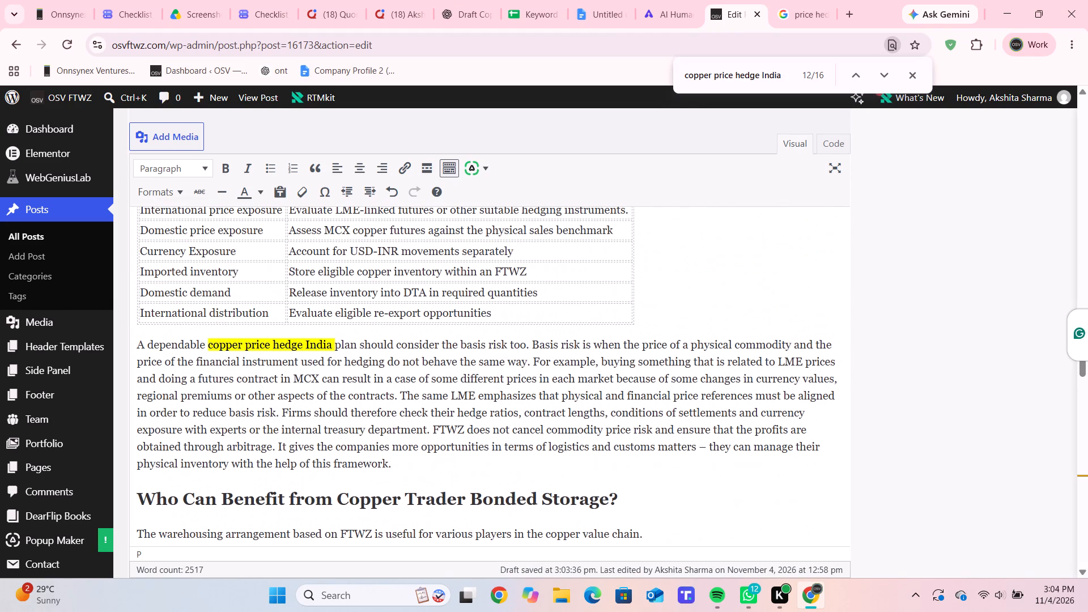
scroll(568, 377, "up", 3)
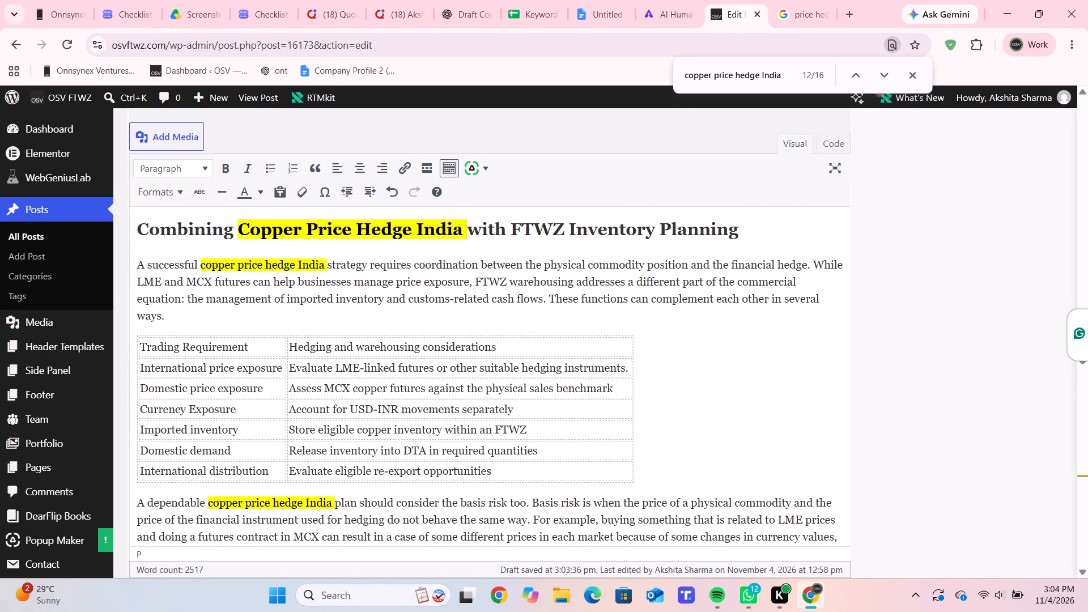
scroll(568, 377, "up", 4)
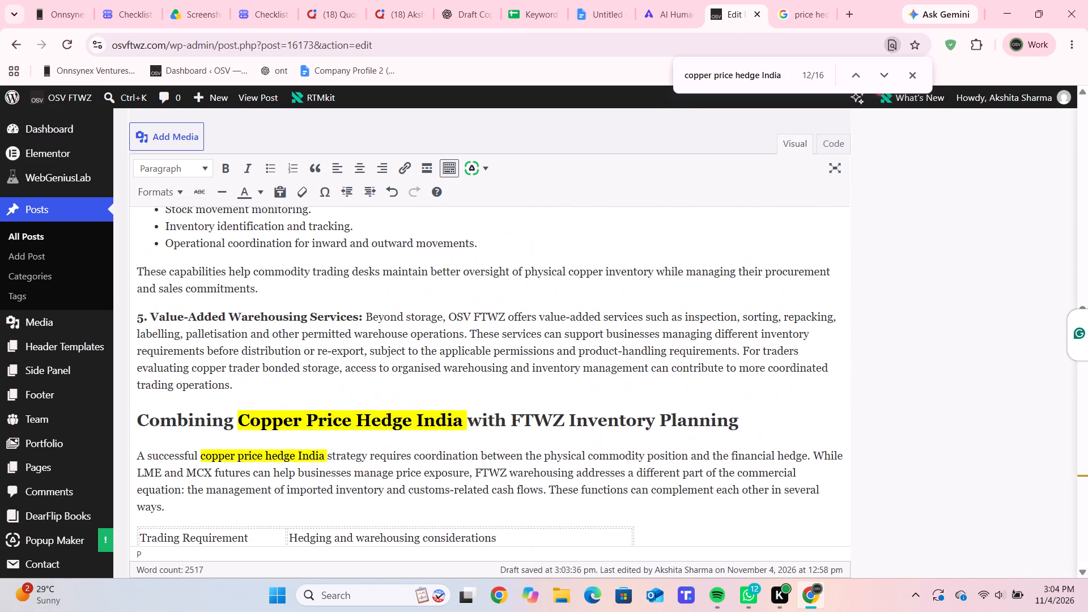
scroll(568, 377, "up", 5)
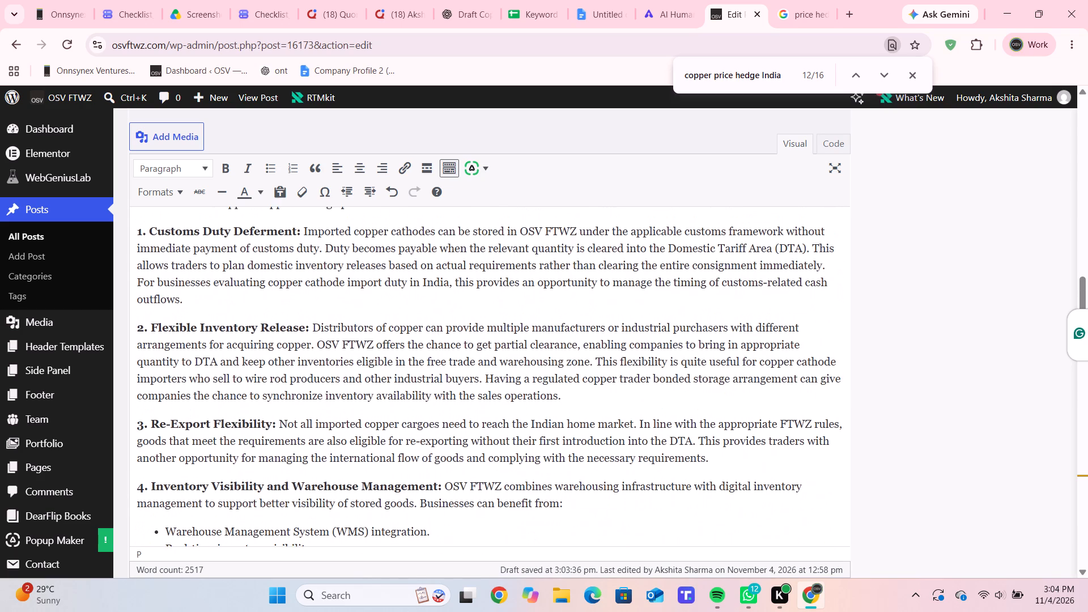
scroll(568, 377, "up", 4)
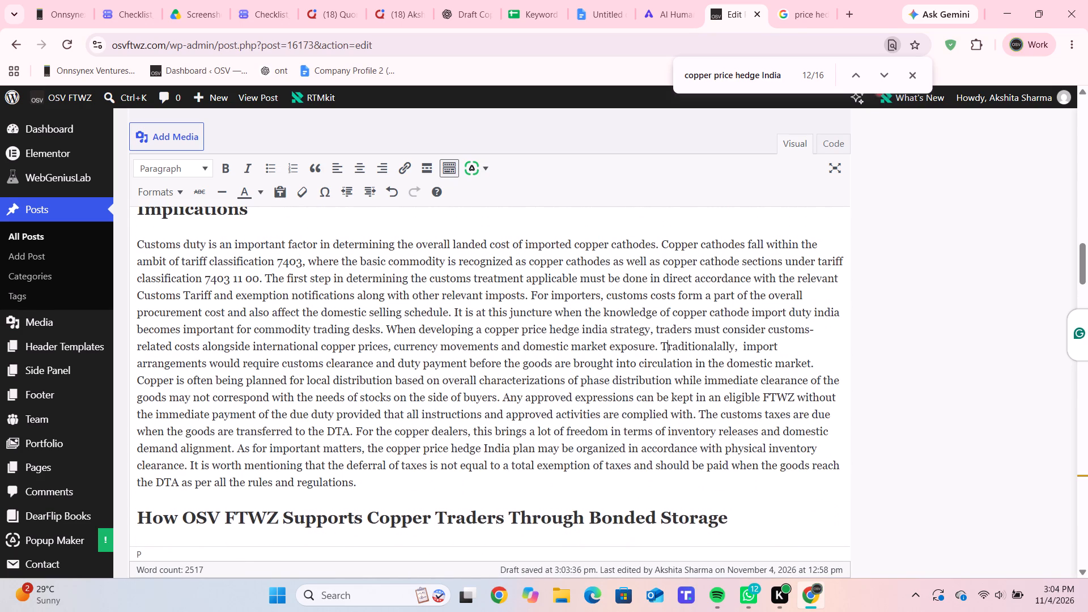
scroll(568, 377, "down", 1)
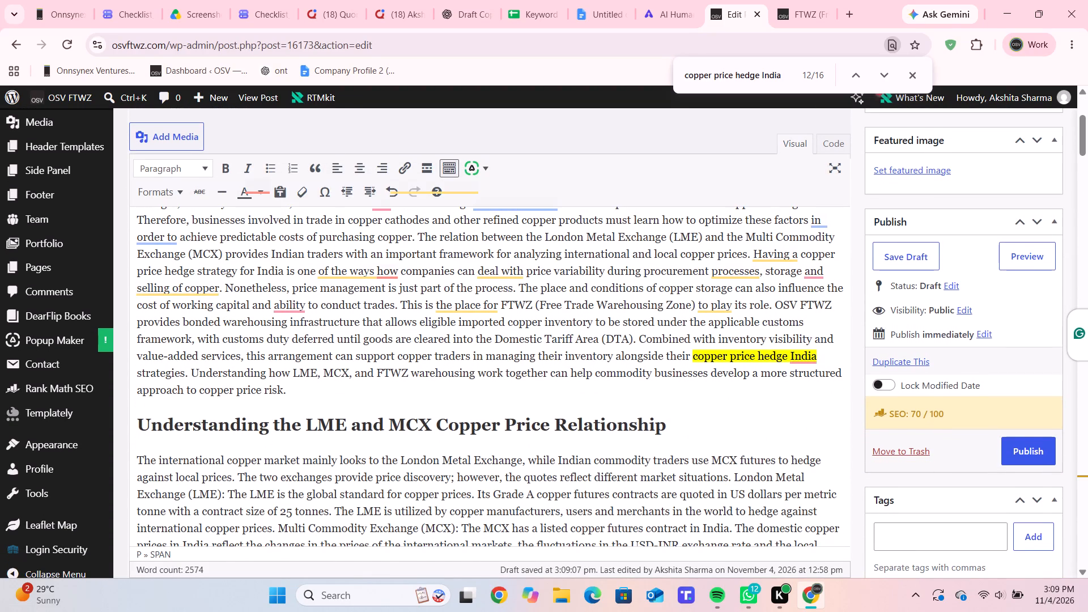
scroll(469, 524, "up", 1)
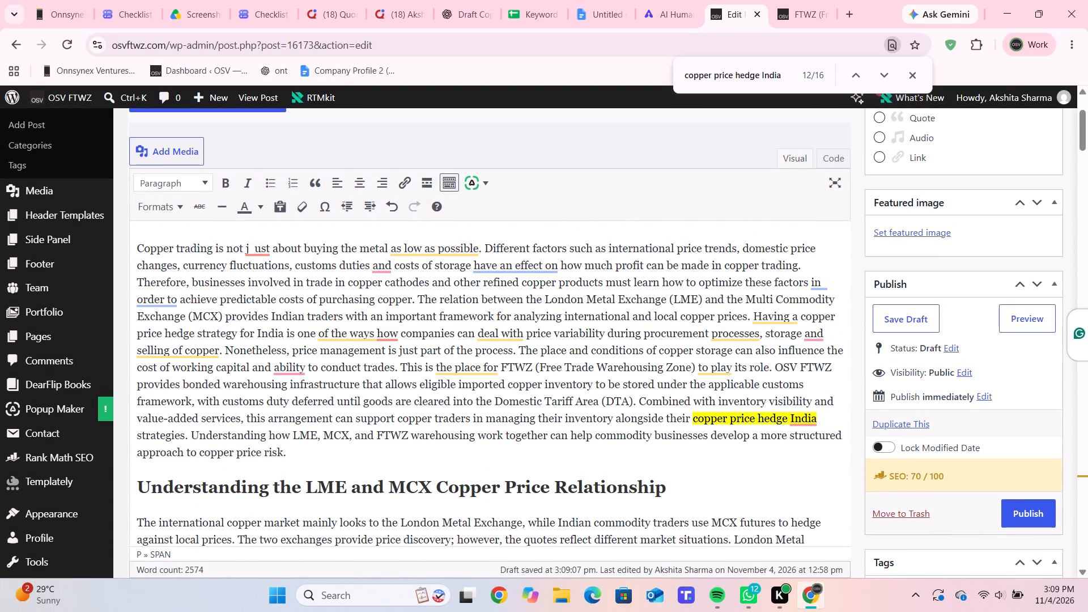
left_click_drag(773, 365, 820, 374)
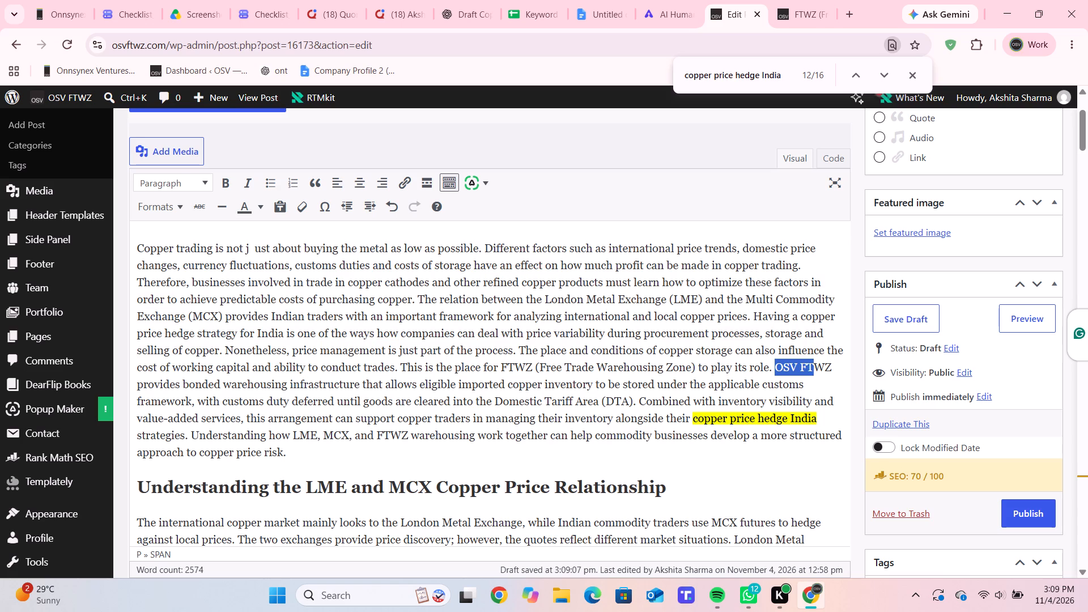
left_click_drag(820, 374, 833, 372)
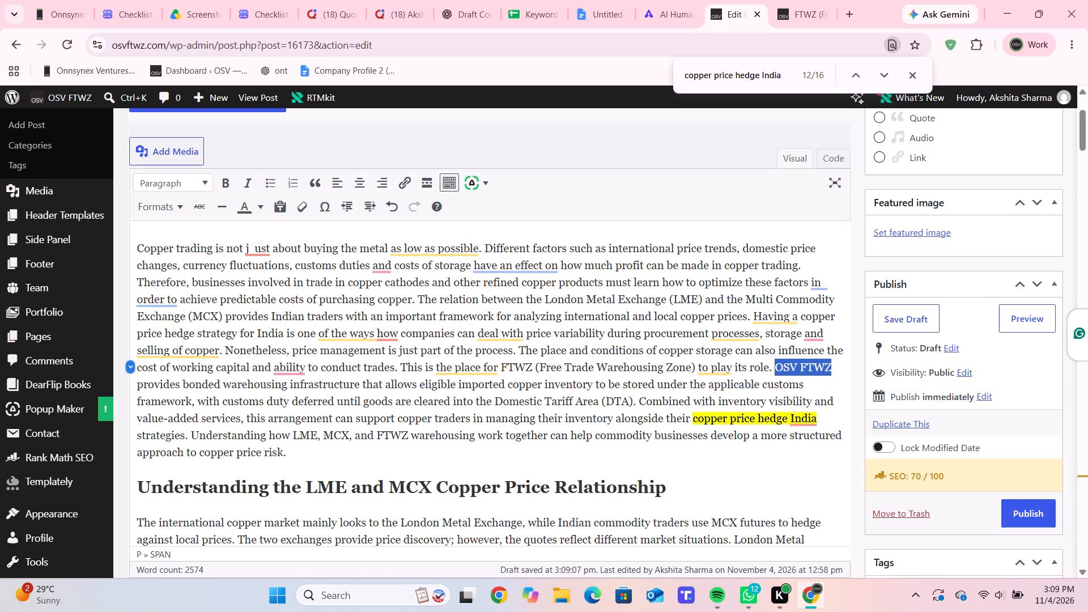
left_click(406, 189)
key("ctrl+v")
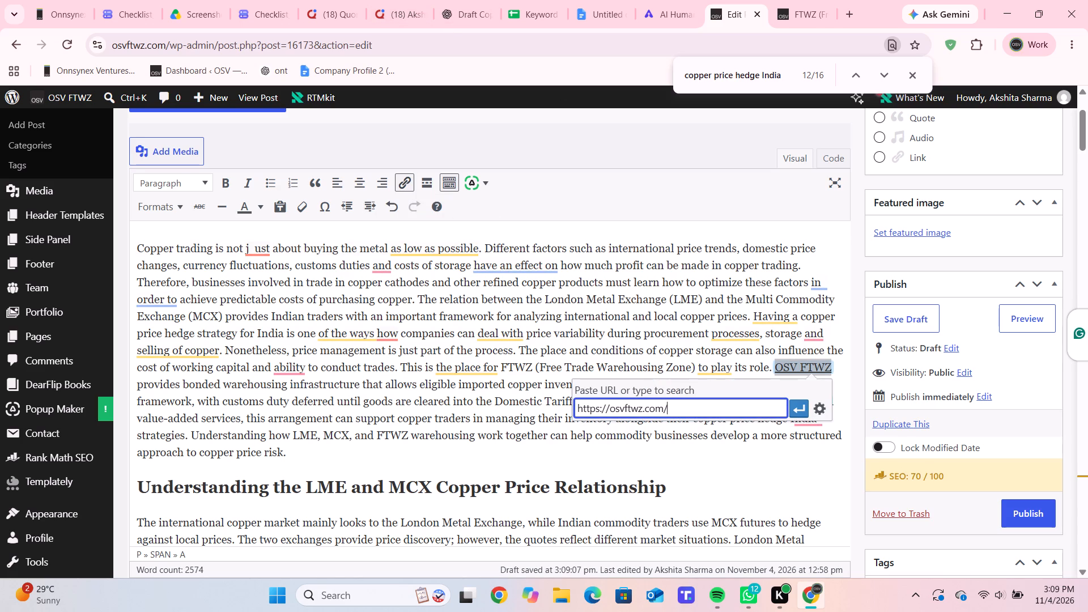
key("Return")
left_click(648, 489)
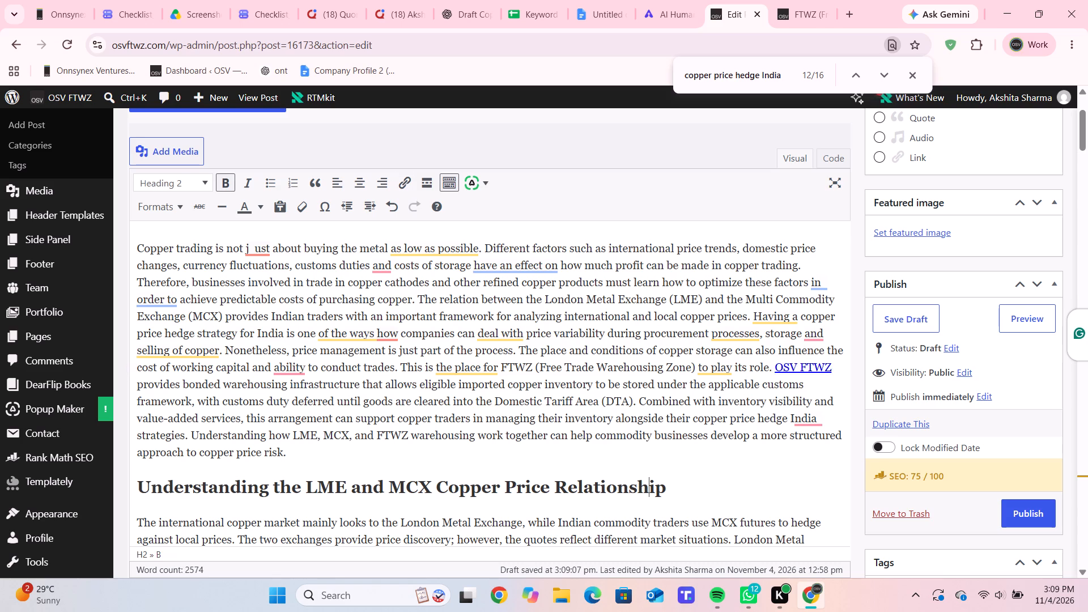
Check the Rank Math checklist below the post for image alt text, keyword density, and internal and outbound links.
left_click(775, 0)
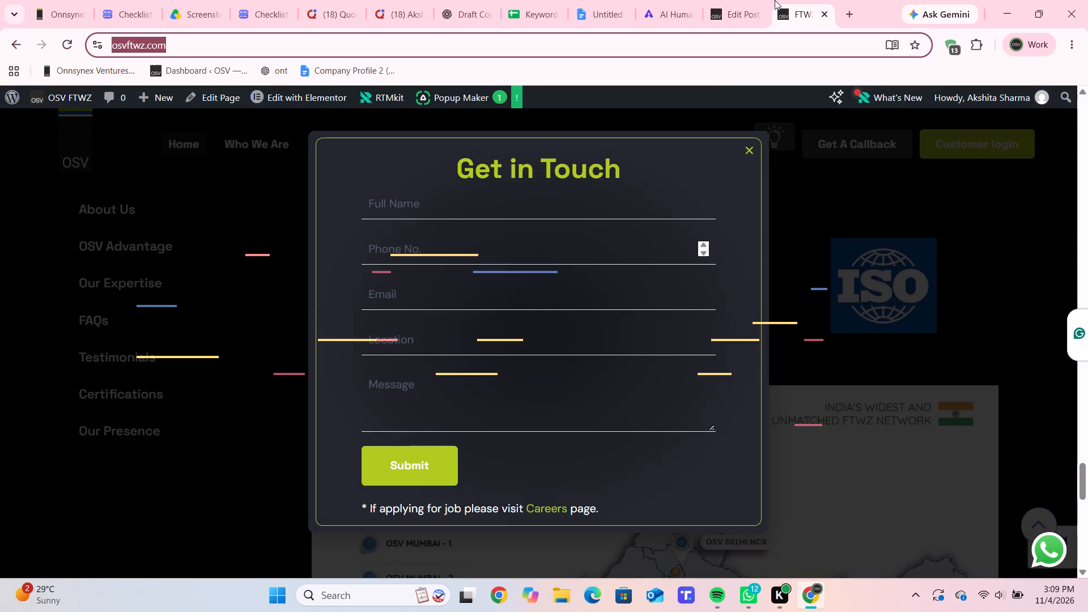
left_click(738, 0)
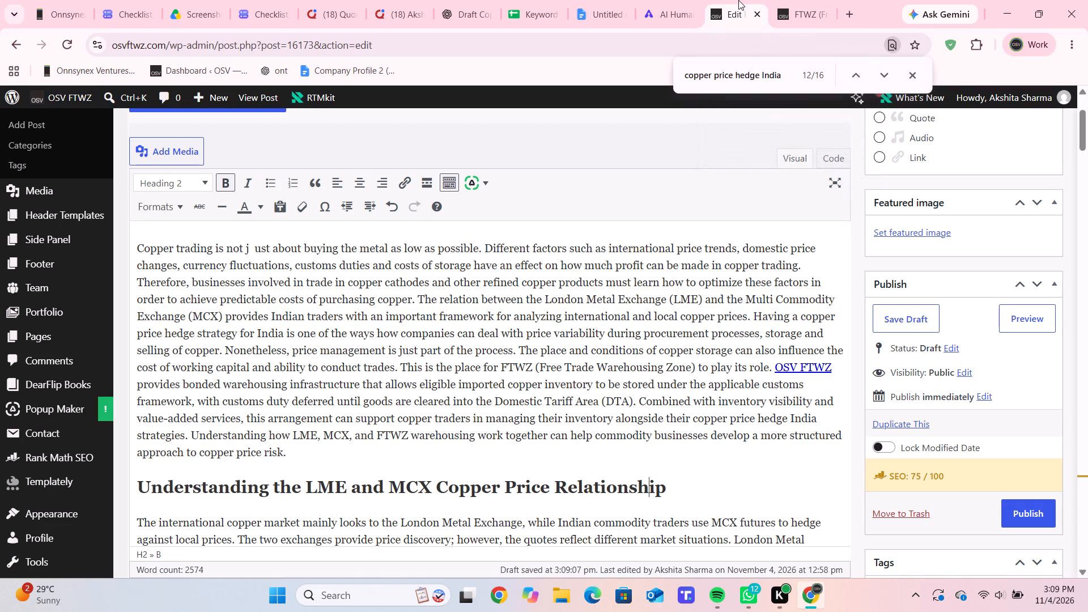
scroll(521, 423, "down", 3)
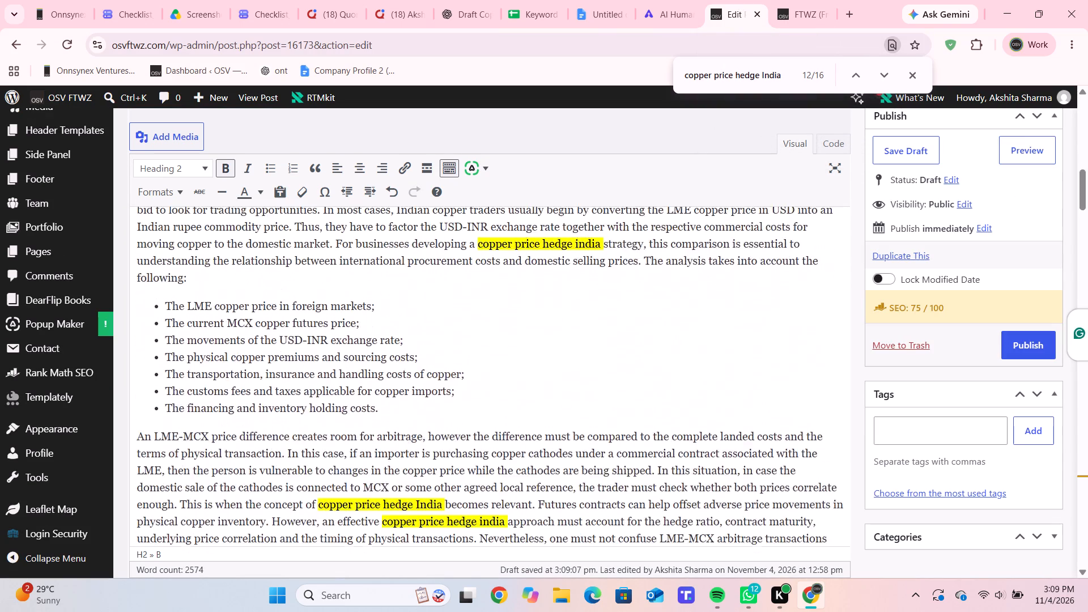
scroll(521, 423, "down", 6)
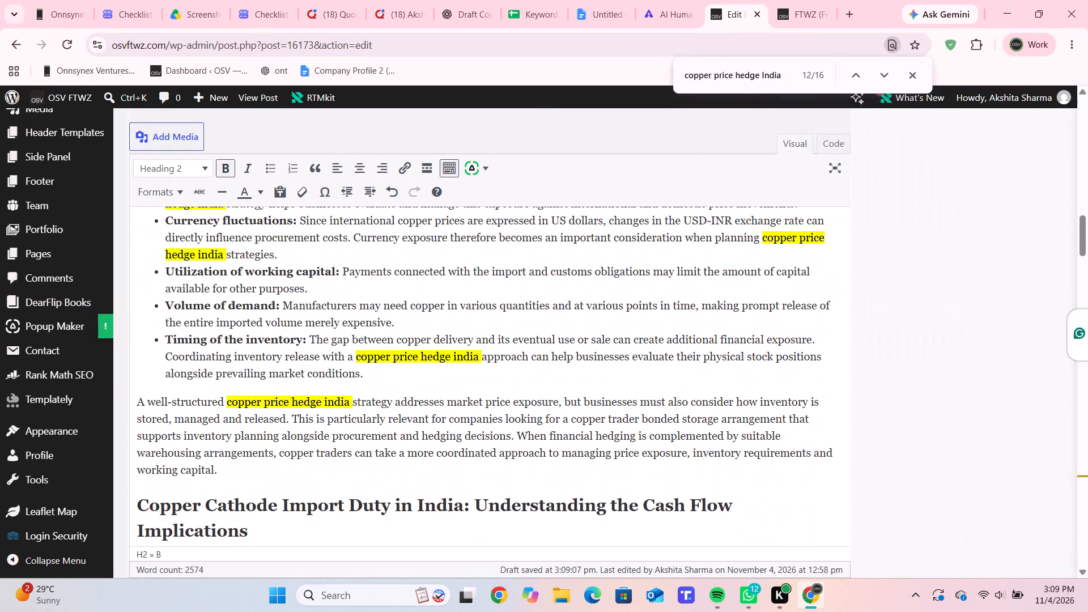
scroll(521, 423, "down", 3)
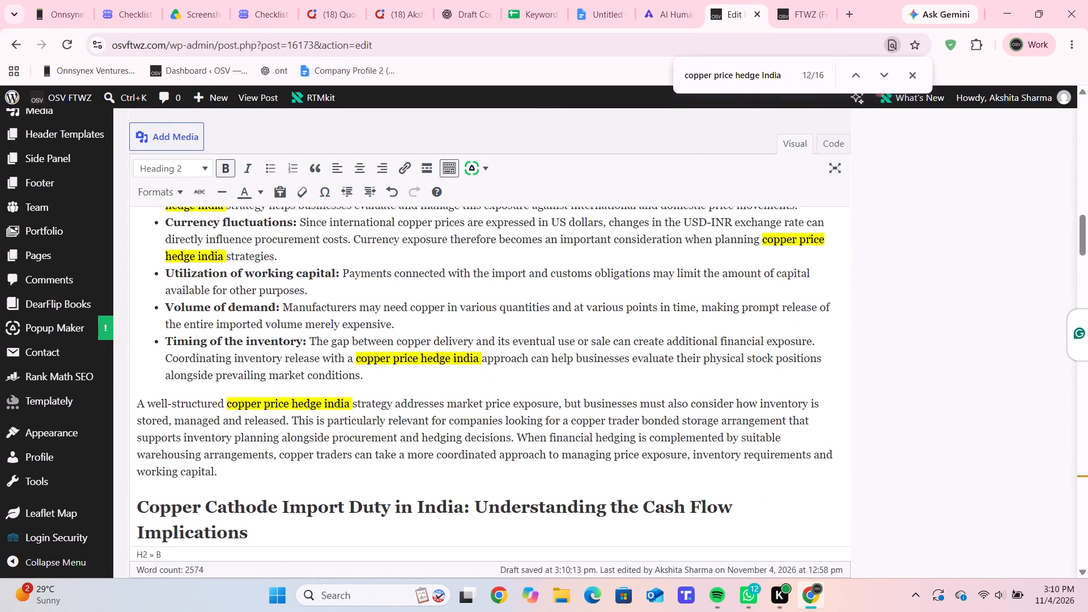
scroll(521, 423, "down", 16)
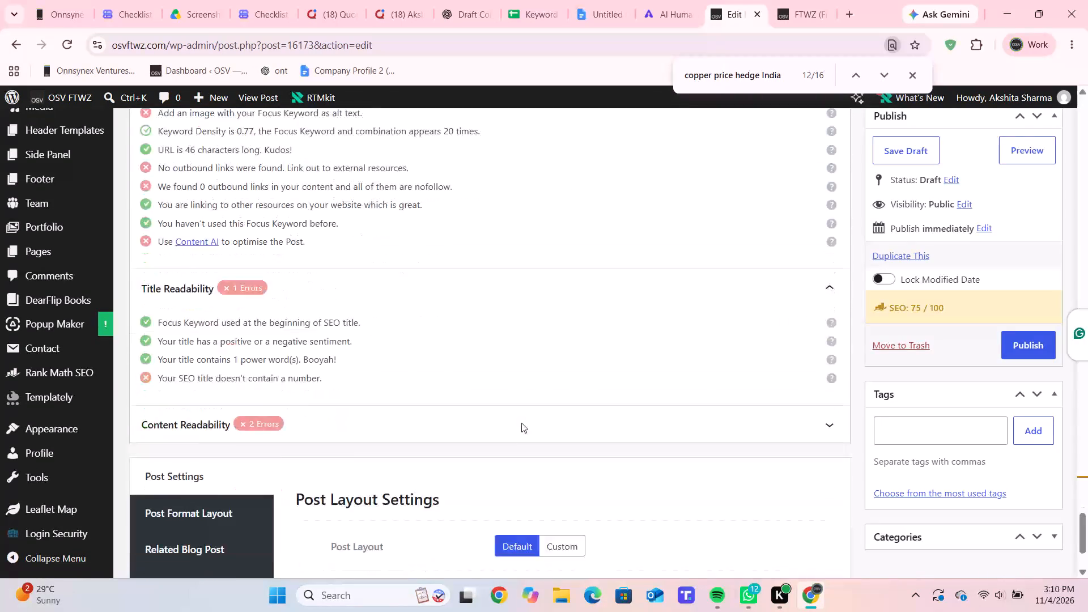
scroll(521, 423, "right", 1)
scroll(521, 423, "up", 1)
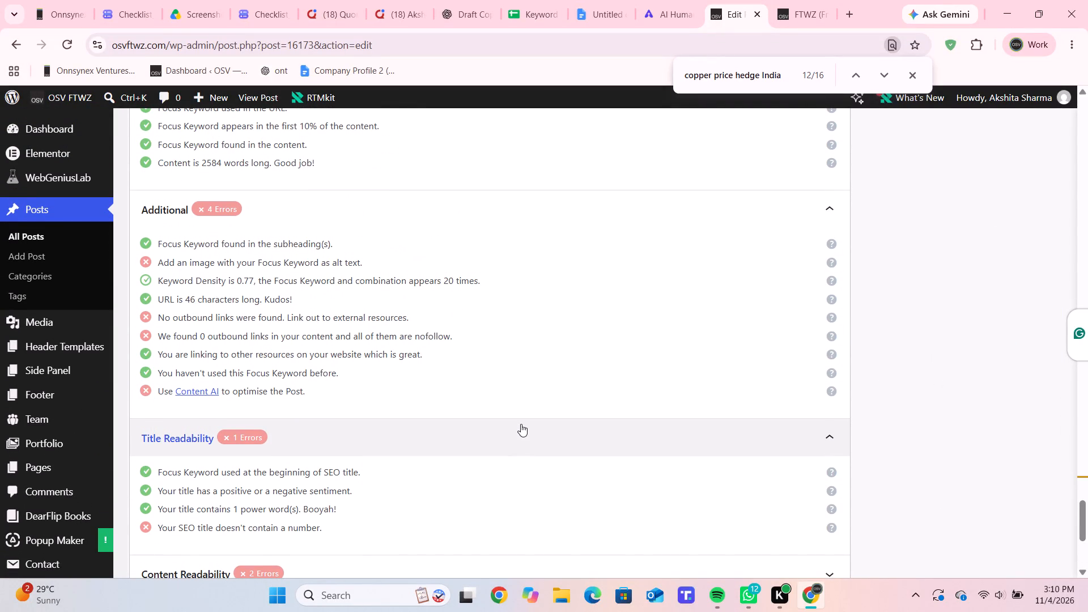
Go back to the Google results for "osv ftwz" and open the Instagram reel about the South India supply chain from the video results.
scroll(521, 424, "up", 2)
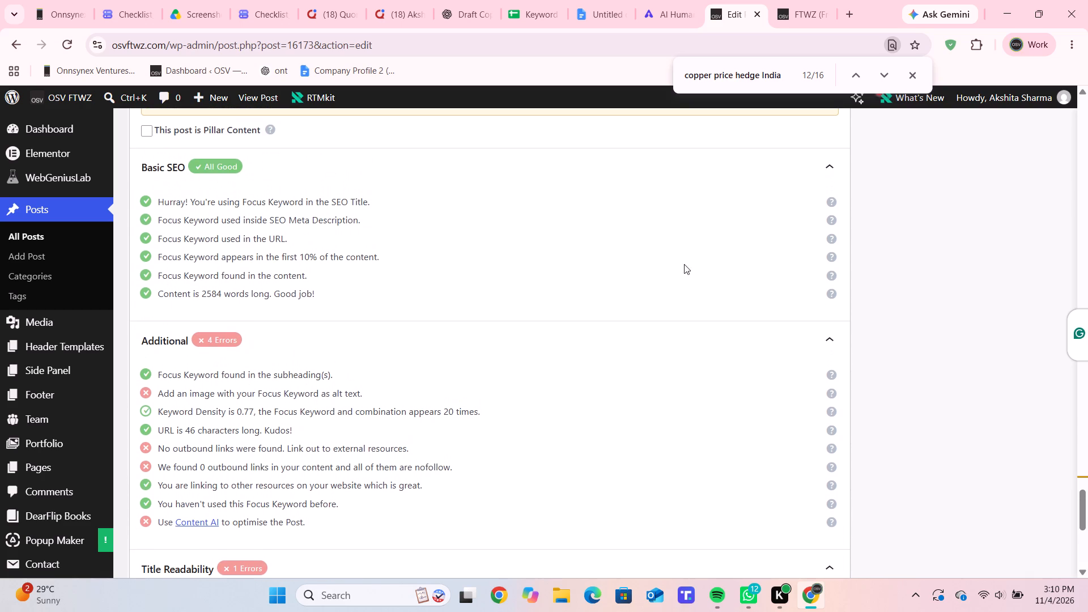
left_click(815, 0)
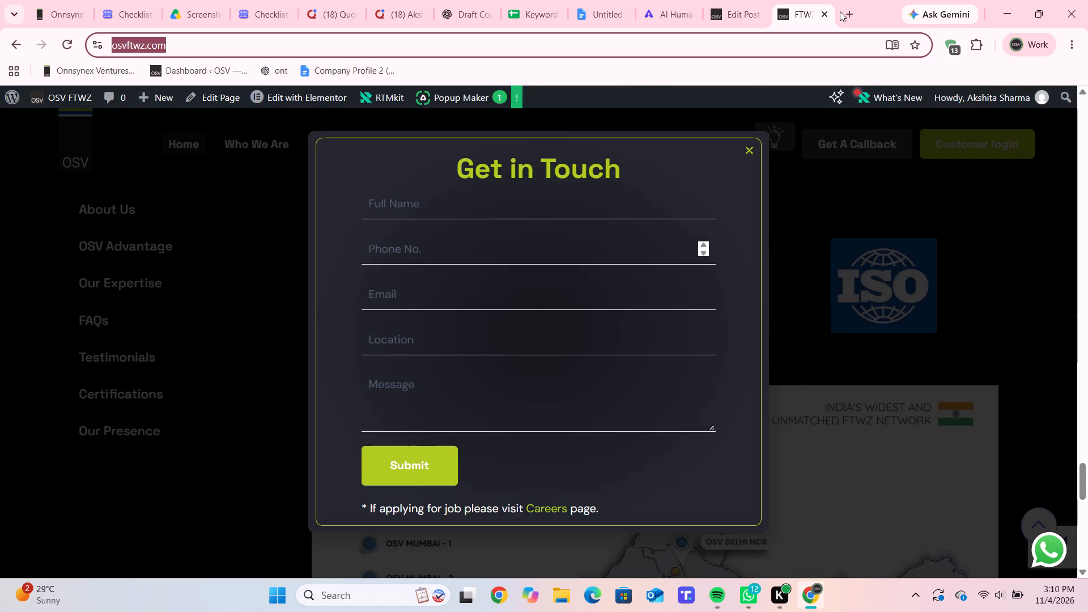
left_click(15, 50)
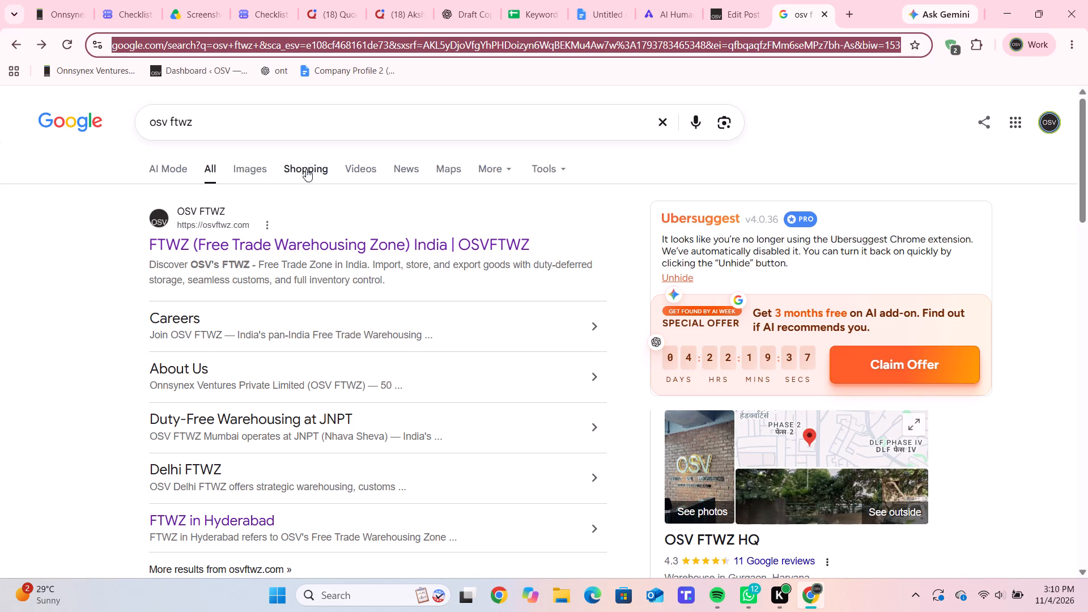
left_click(355, 171)
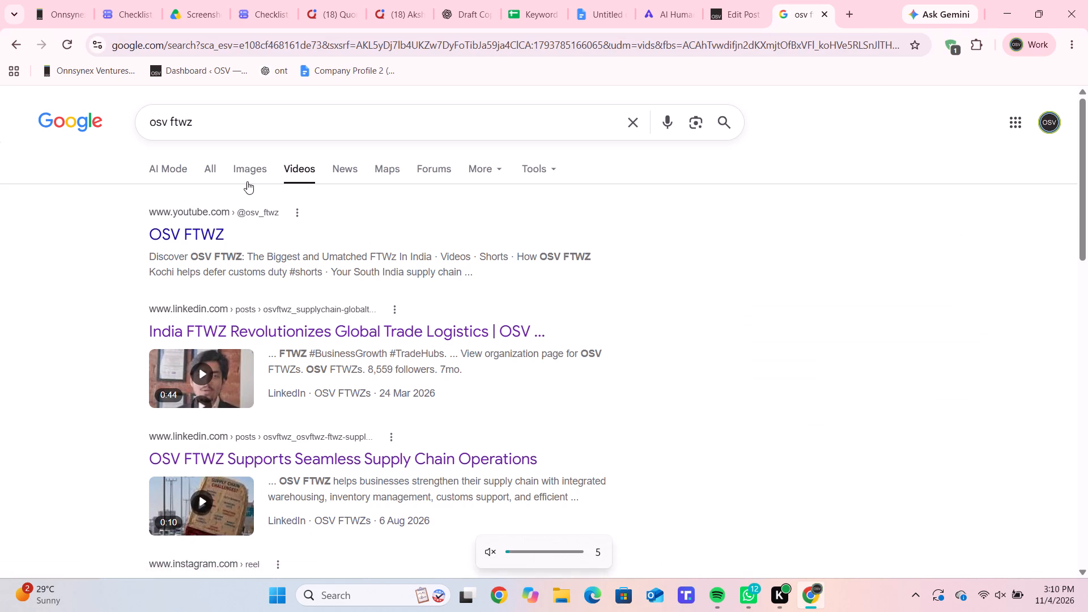
scroll(271, 320, "down", 7)
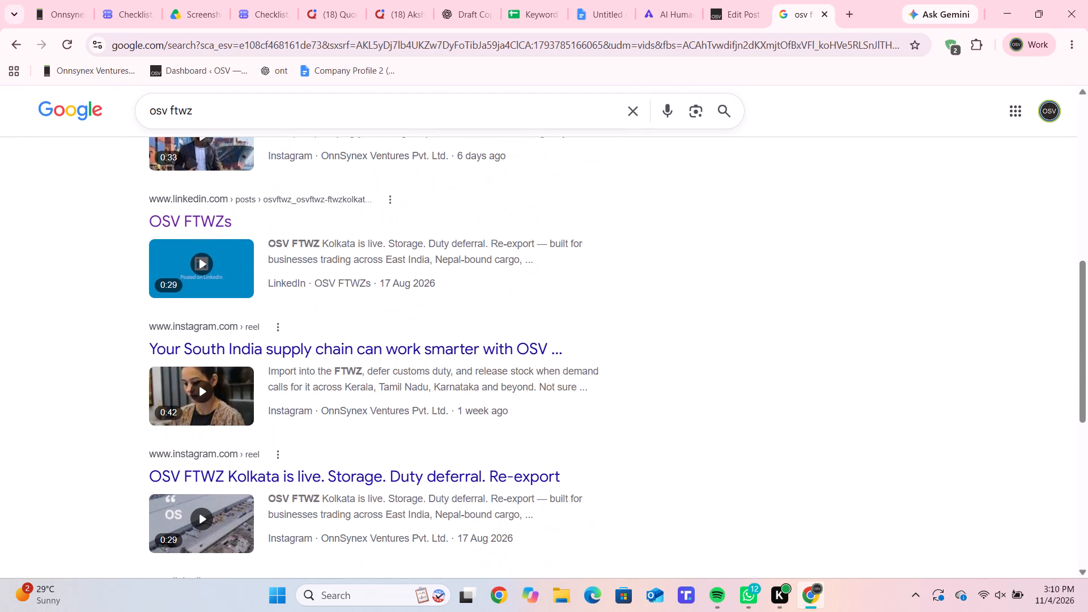
left_click(296, 355)
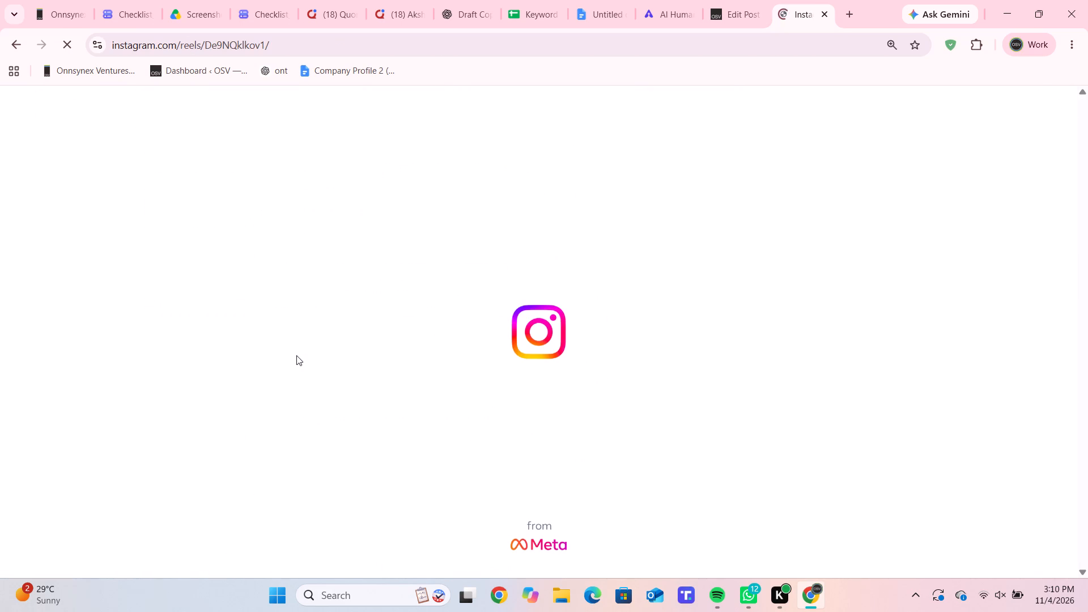
scroll(296, 355, "down", 1)
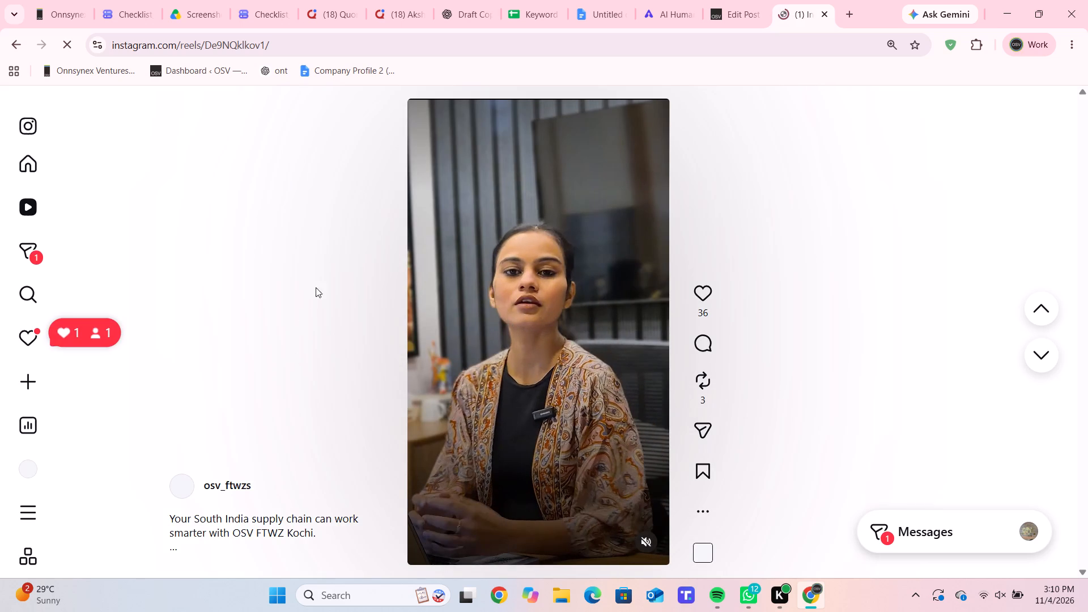
left_click(696, 420)
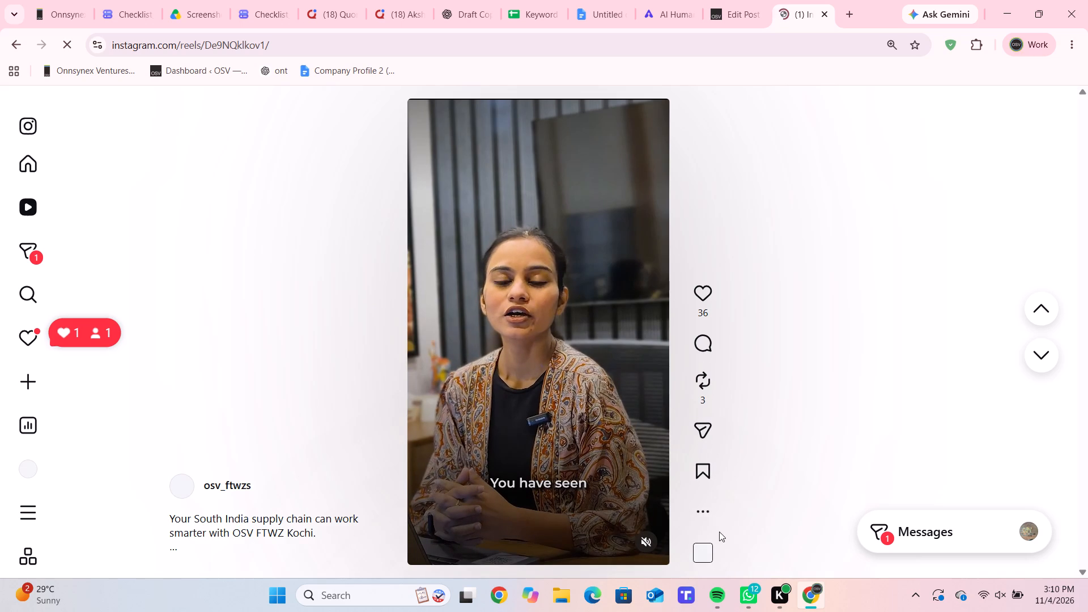
left_click(705, 504)
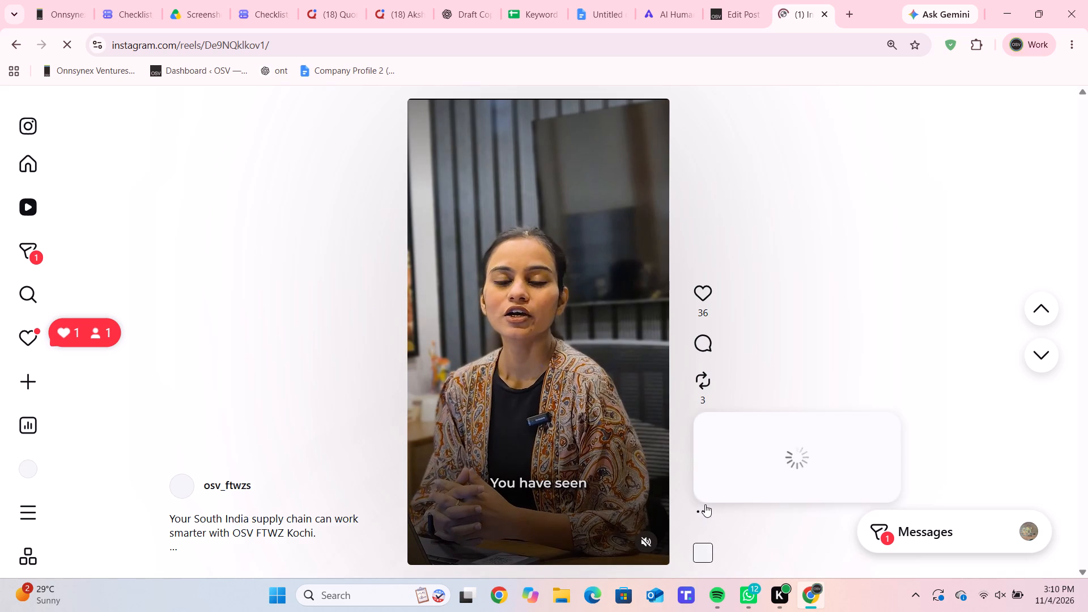
left_click(734, 407)
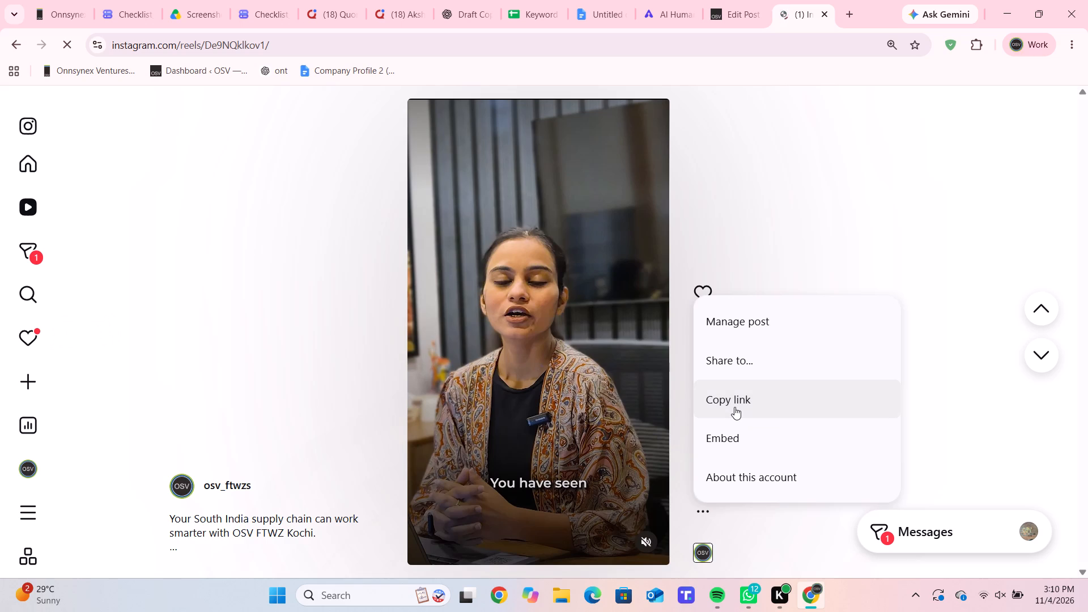
left_click(734, 407)
Return to the draft copper post in the WordPress editor and look back through its content up to the opening paragraph.
left_click(724, 0)
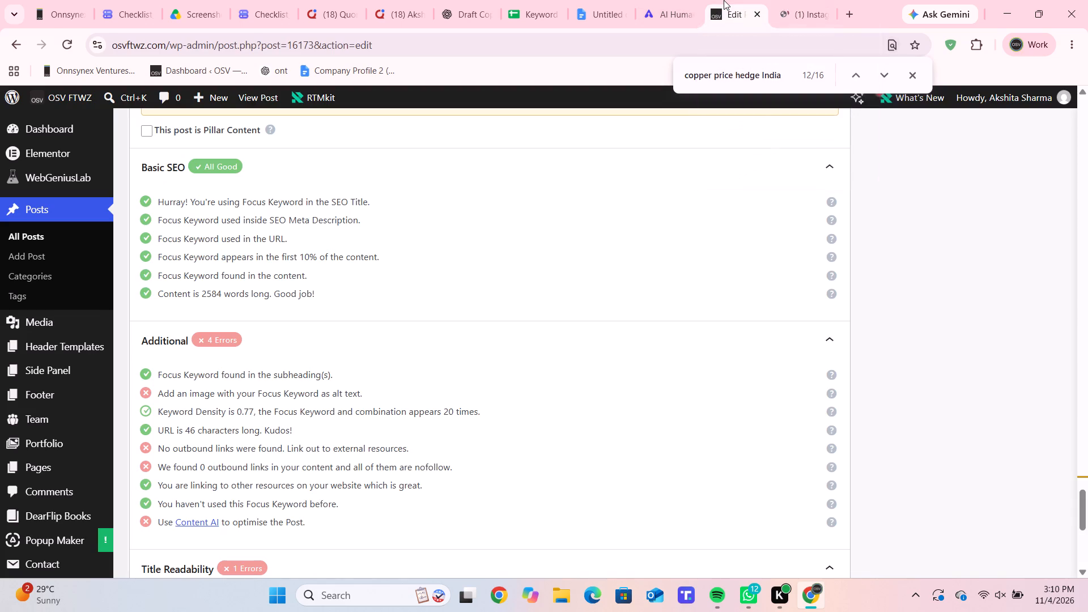
scroll(475, 425, "up", 19)
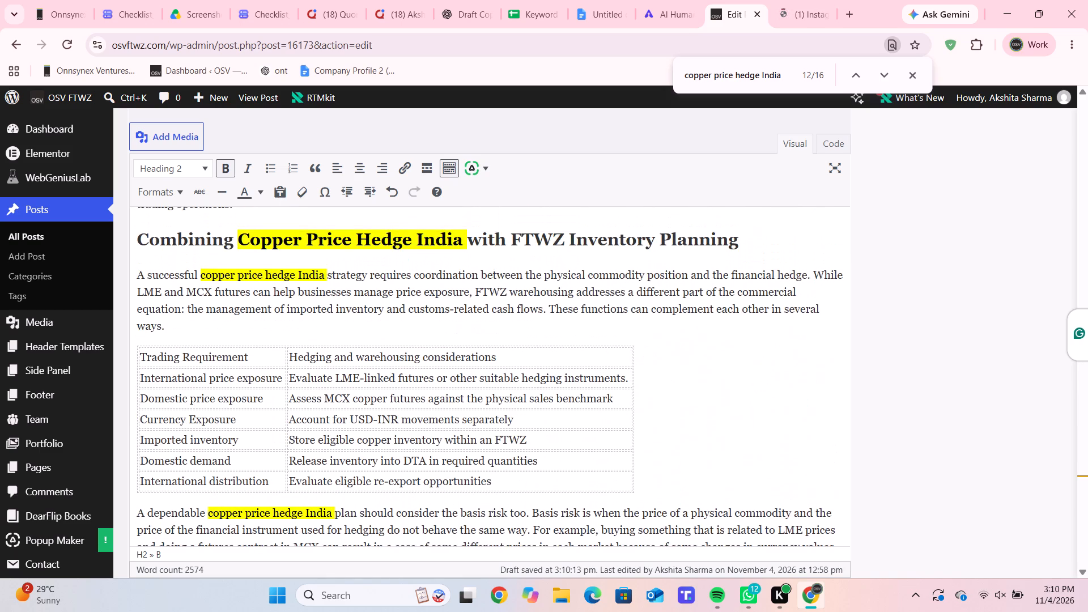
scroll(475, 425, "up", 7)
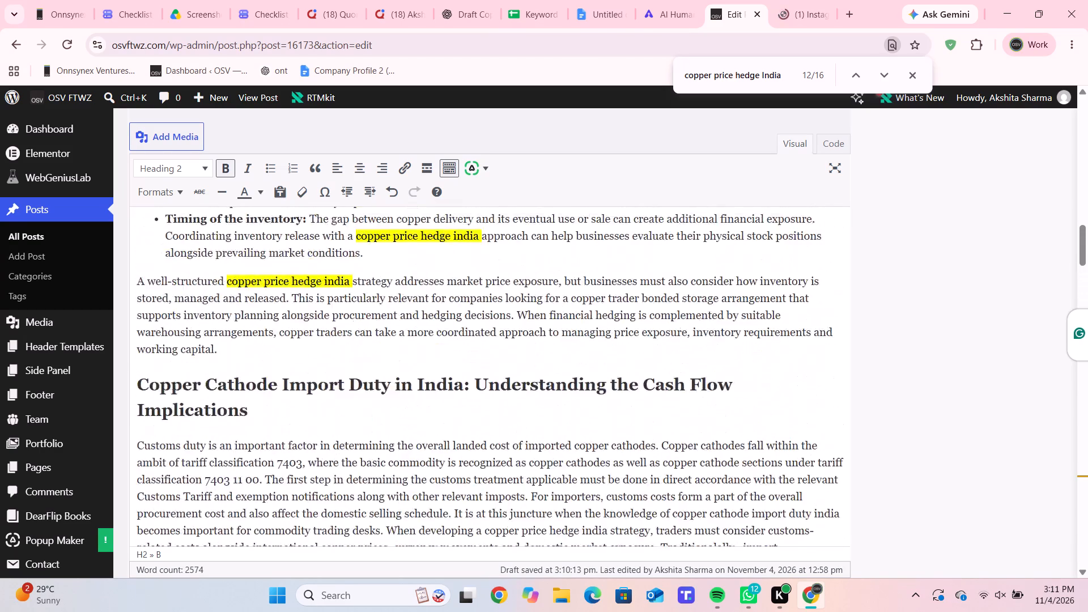
scroll(475, 425, "up", 7)
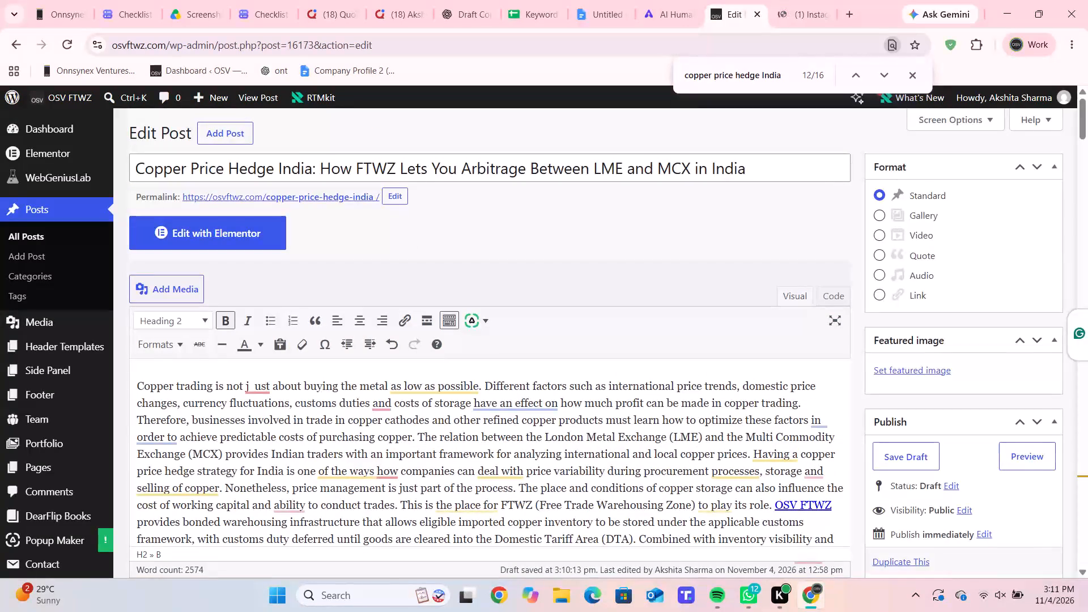
Select "OSV FTWZ" in the opening paragraph under "How OSV FTWZ Supports Copper Traders Through Bonded Storage" and start inserting a link.
scroll(264, 402, "down", 3)
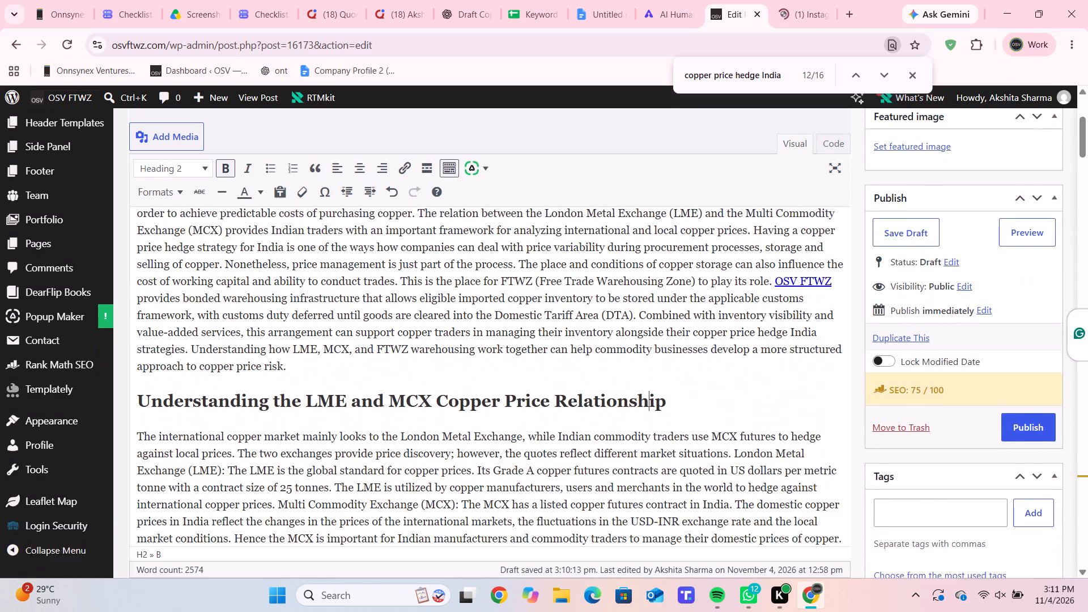
scroll(264, 402, "down", 2)
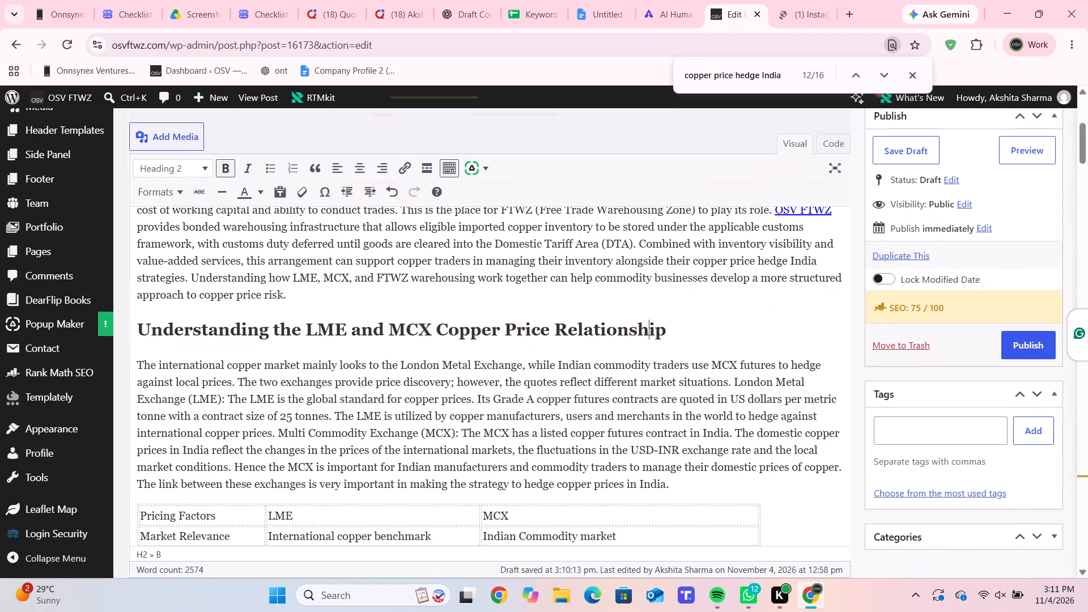
scroll(264, 402, "down", 7)
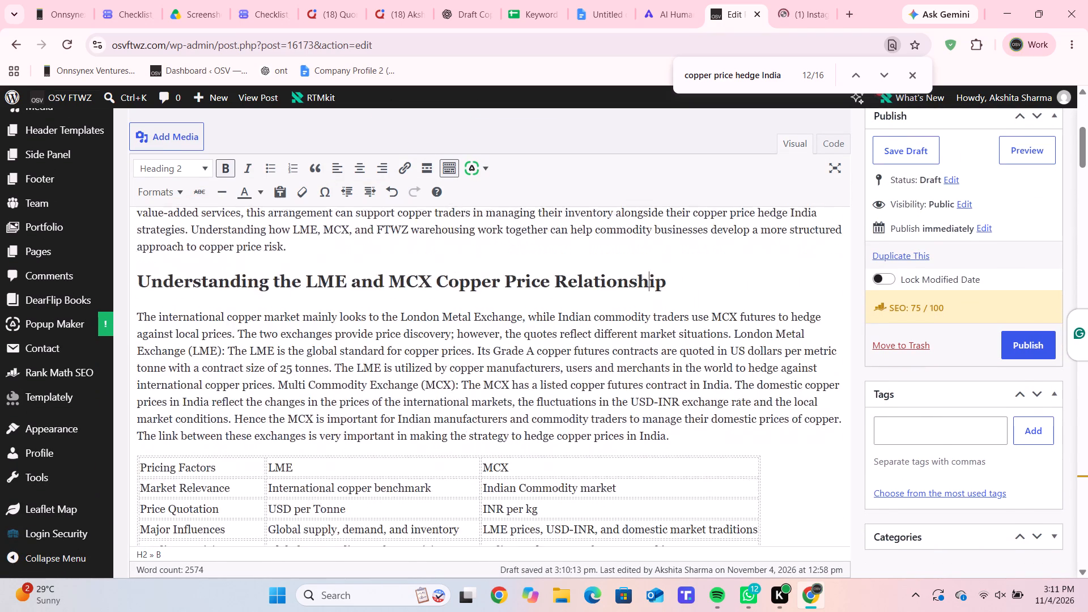
scroll(264, 402, "down", 3)
scroll(264, 402, "right", 2)
scroll(264, 402, "down", 3)
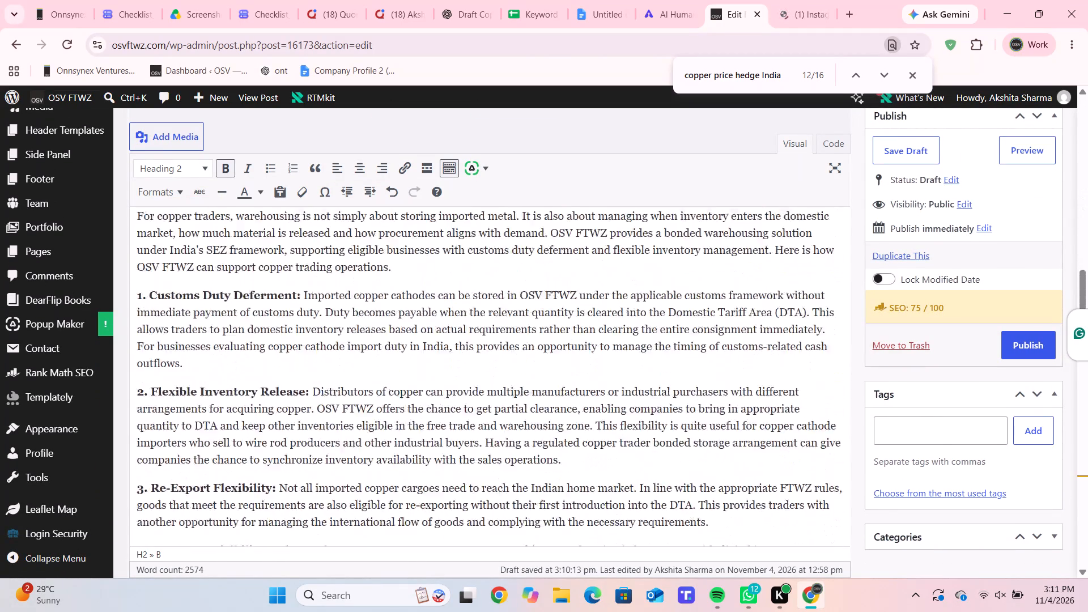
scroll(264, 402, "up", 3)
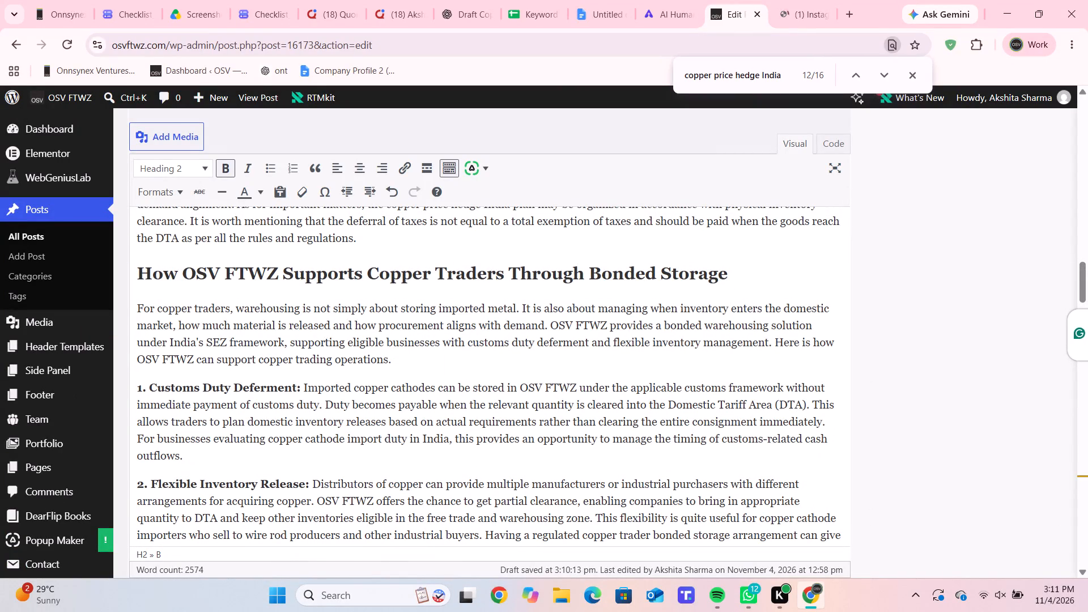
scroll(301, 316, "down", 1)
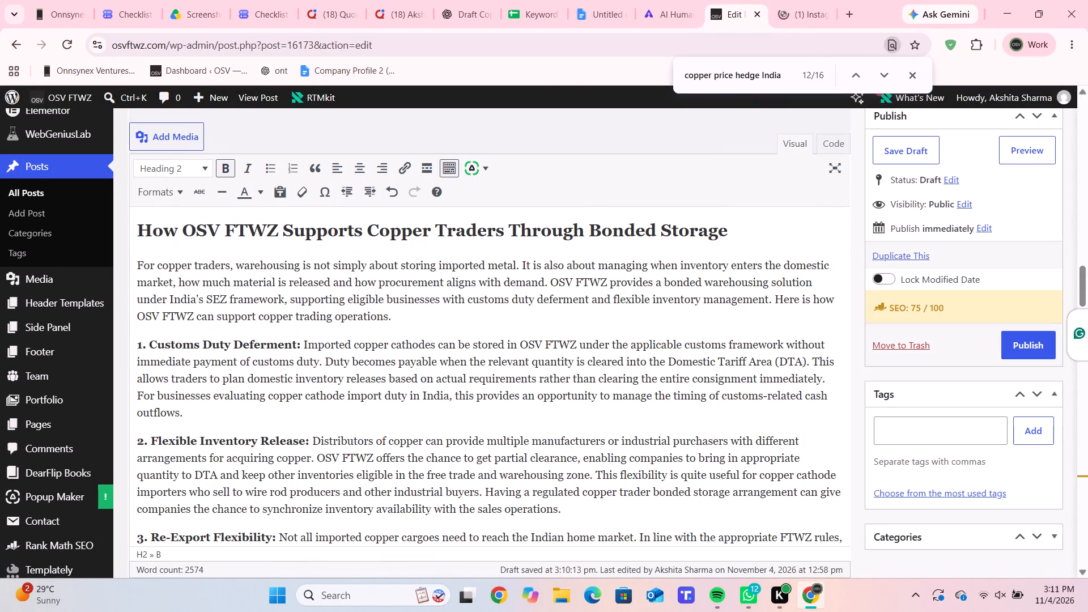
left_click_drag(611, 291, 550, 291)
left_click(409, 158)
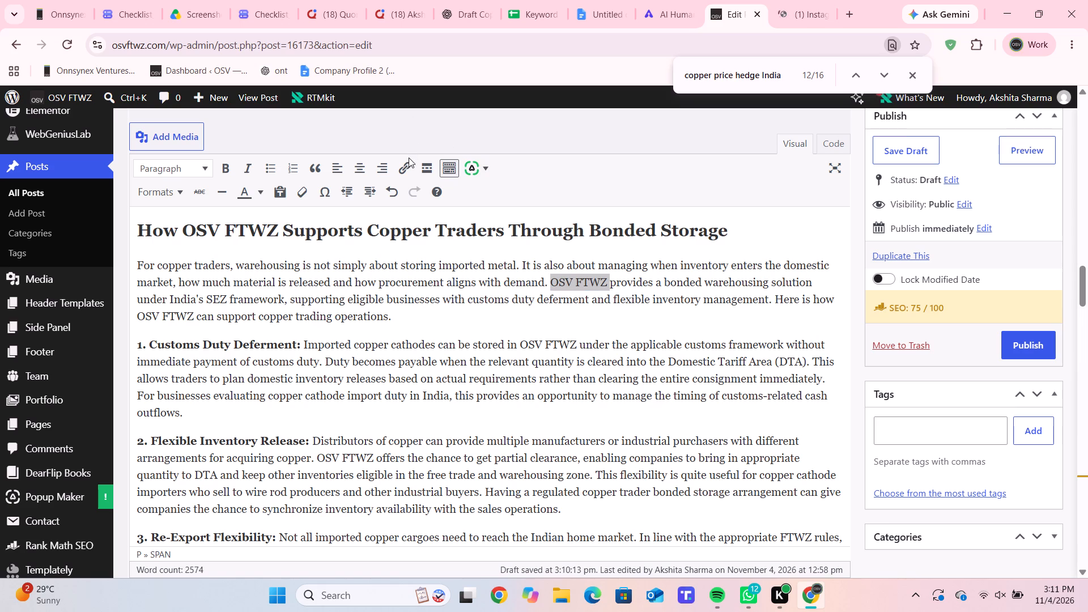
left_click_drag(409, 158, 408, 167)
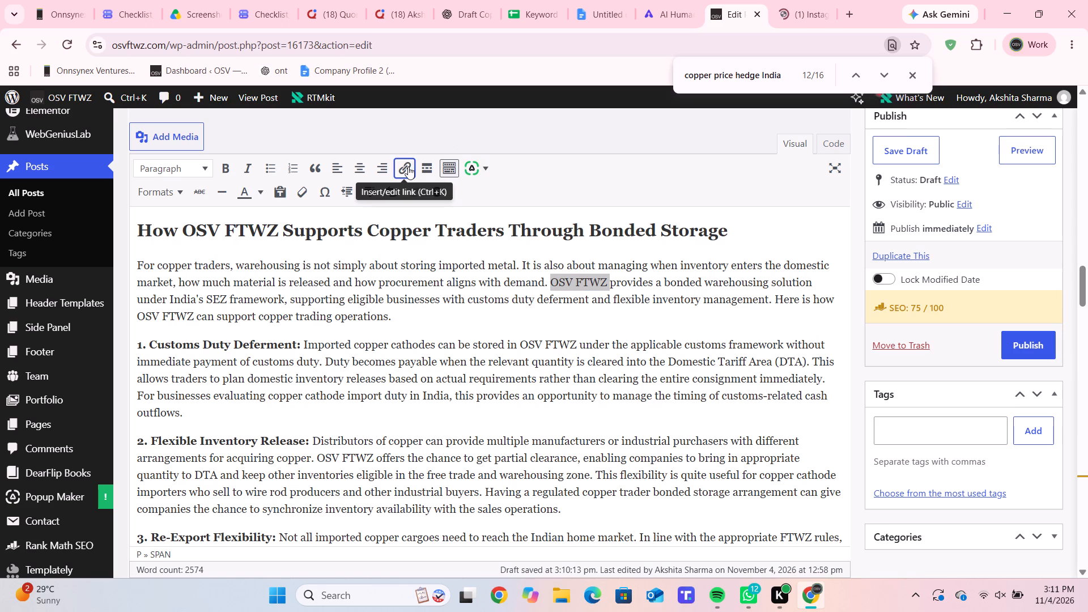
Link the selected "OSV FTWZ" text to the copied Instagram reel address, instagram.com/reel/De9NQklkov1.
left_click(408, 167)
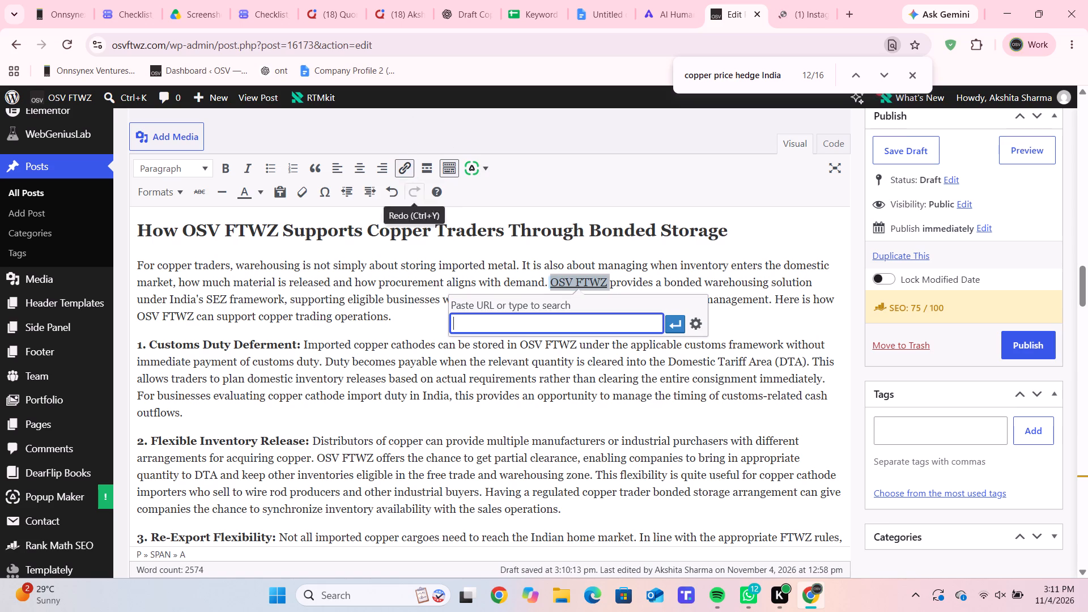
key("ctrl+v")
key("Return")
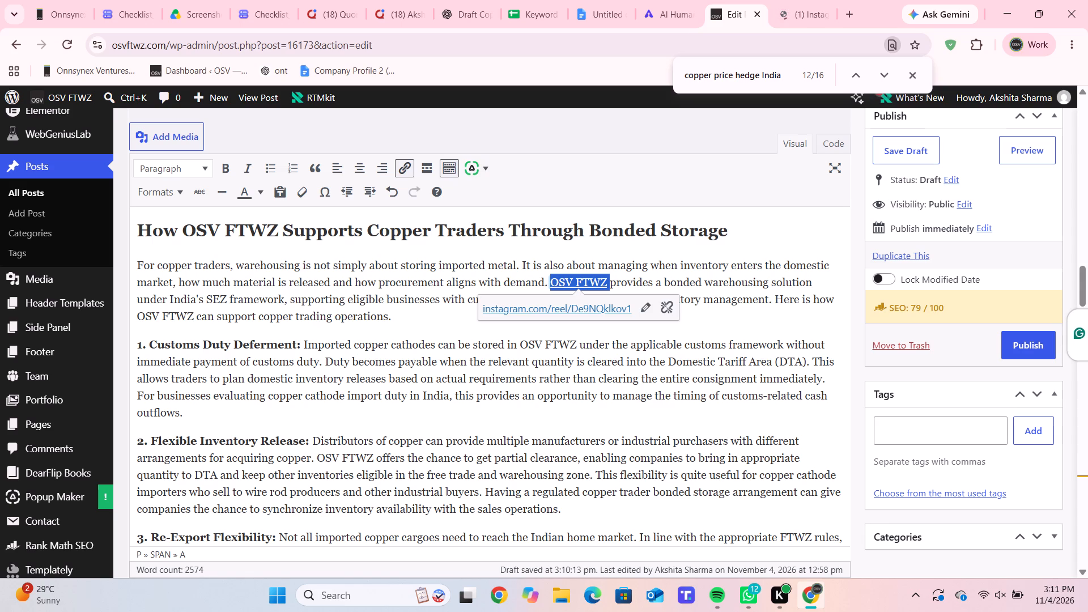
left_click(411, 509)
Check the Rank Math Basic SEO and Additional checklists below the post for remaining errors after adding the outbound link.
scroll(411, 509, "down", 4)
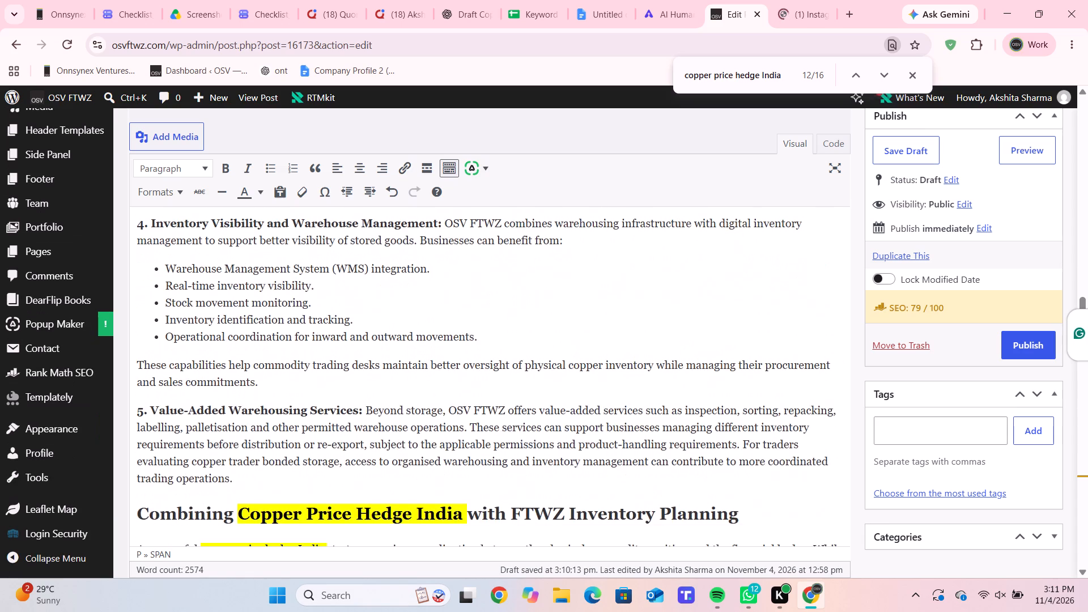
scroll(411, 509, "down", 9)
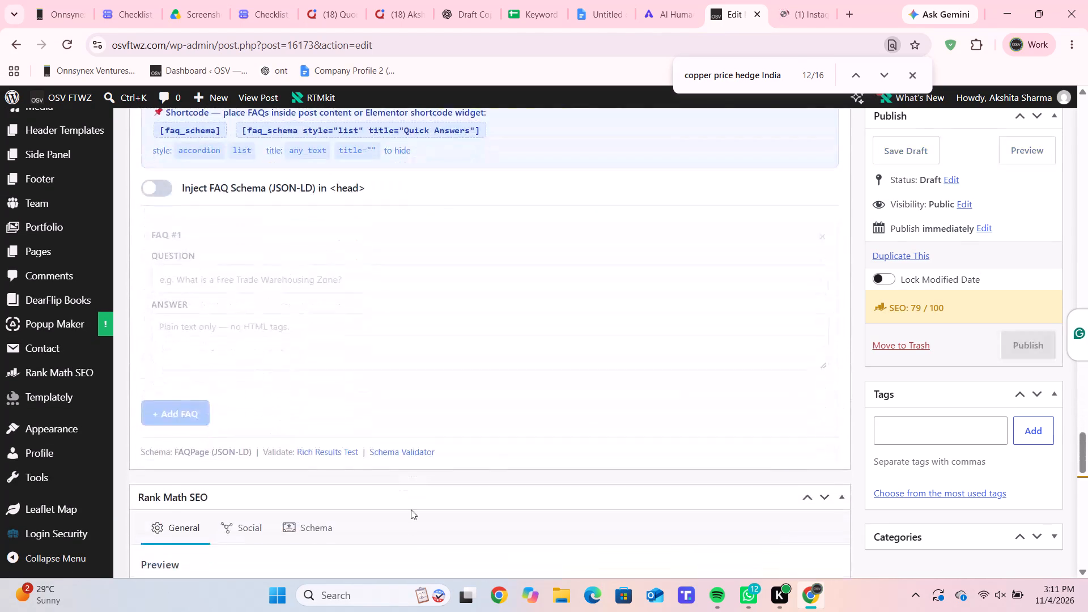
scroll(411, 509, "down", 4)
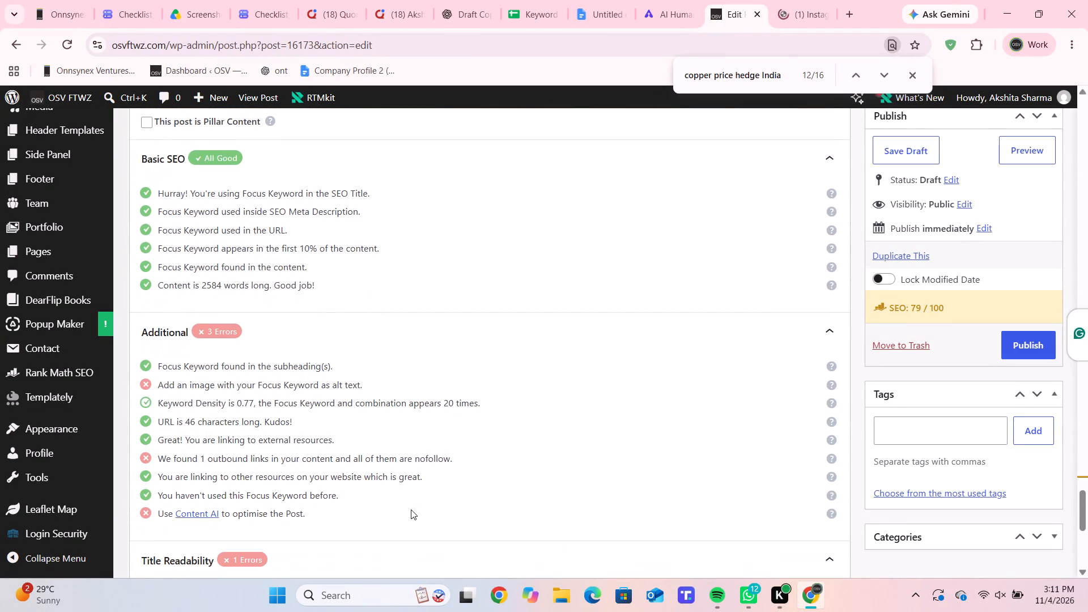
Close the Instagram reel's browser tab and open a new tab in its place.
left_click(800, 0)
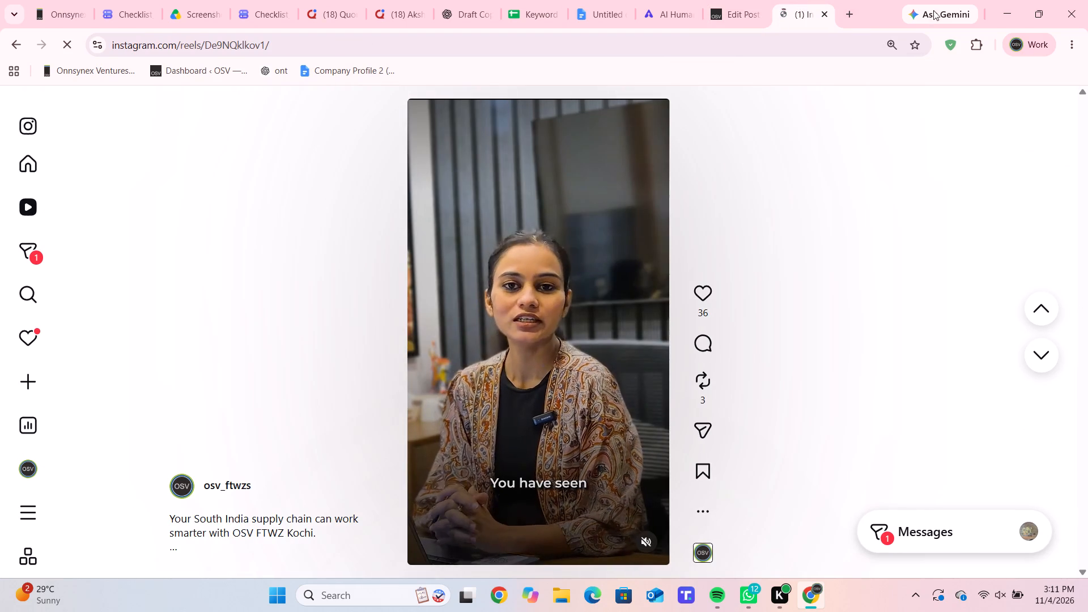
left_click(822, 15)
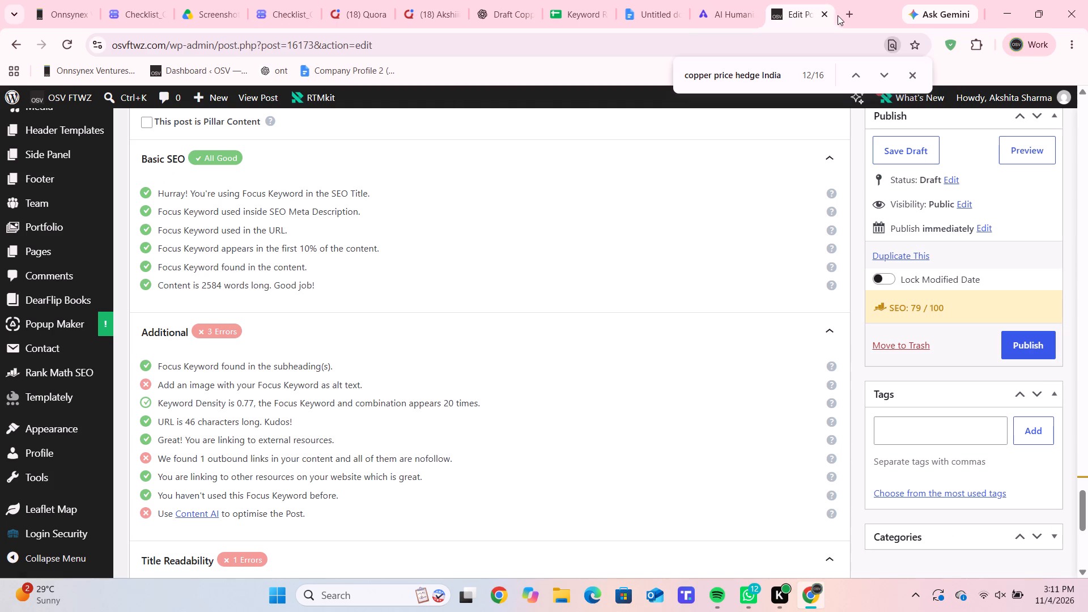
left_click(848, 15)
left_click(482, 301)
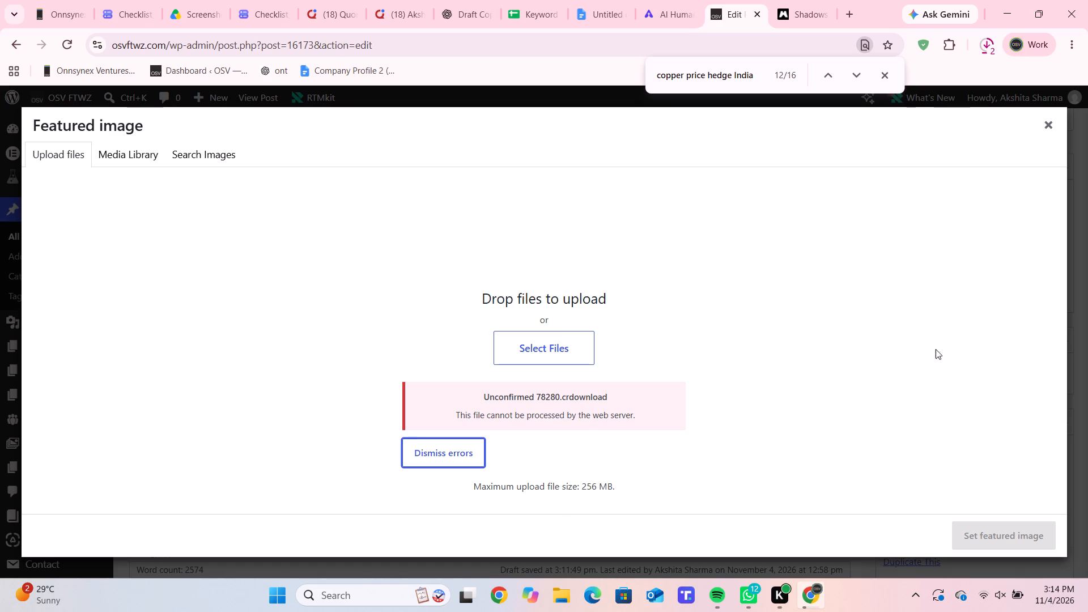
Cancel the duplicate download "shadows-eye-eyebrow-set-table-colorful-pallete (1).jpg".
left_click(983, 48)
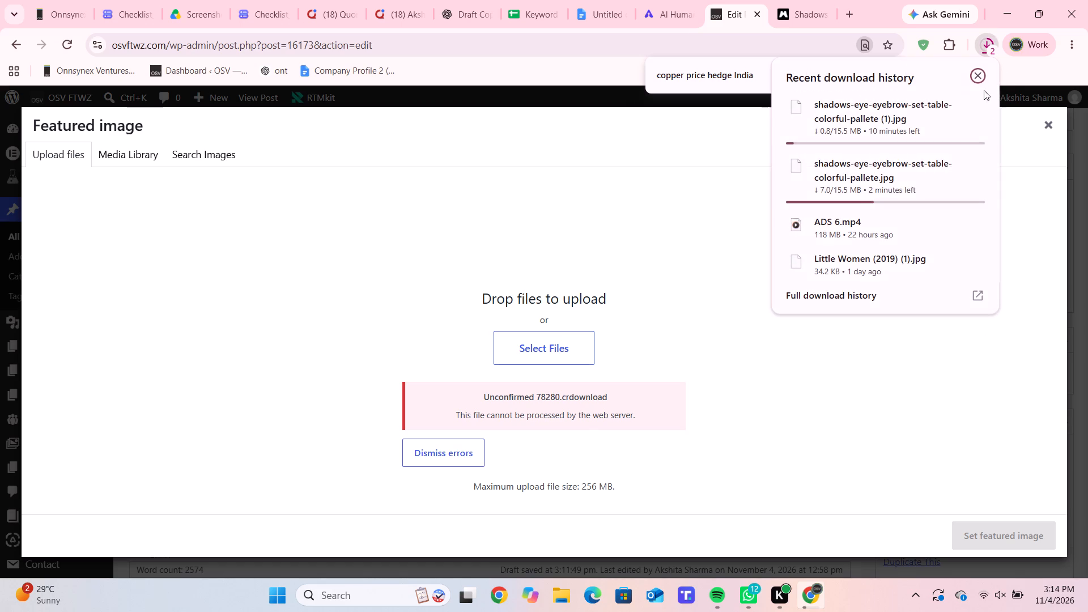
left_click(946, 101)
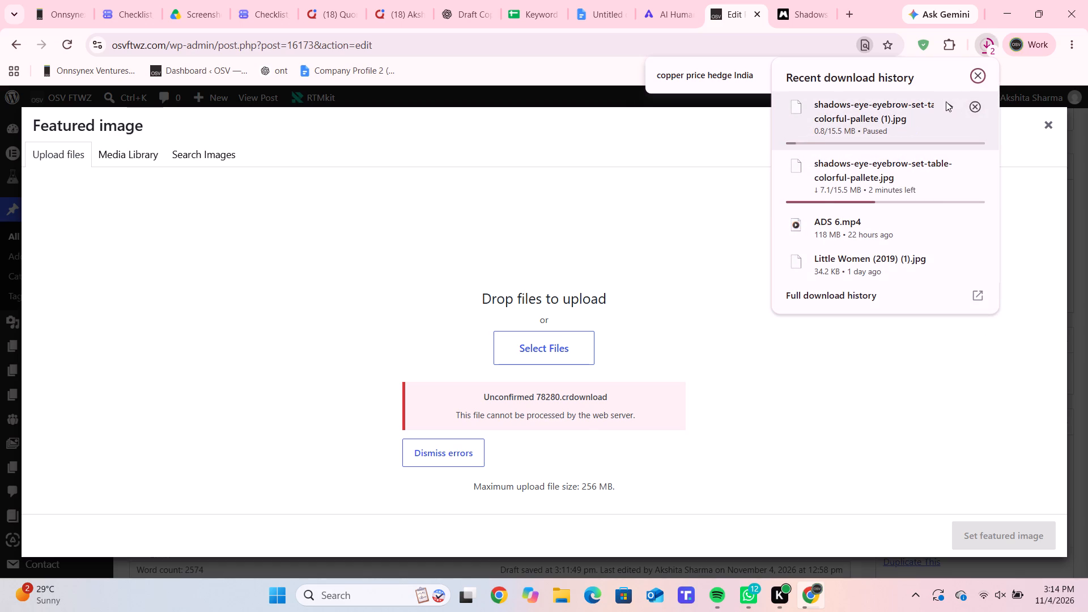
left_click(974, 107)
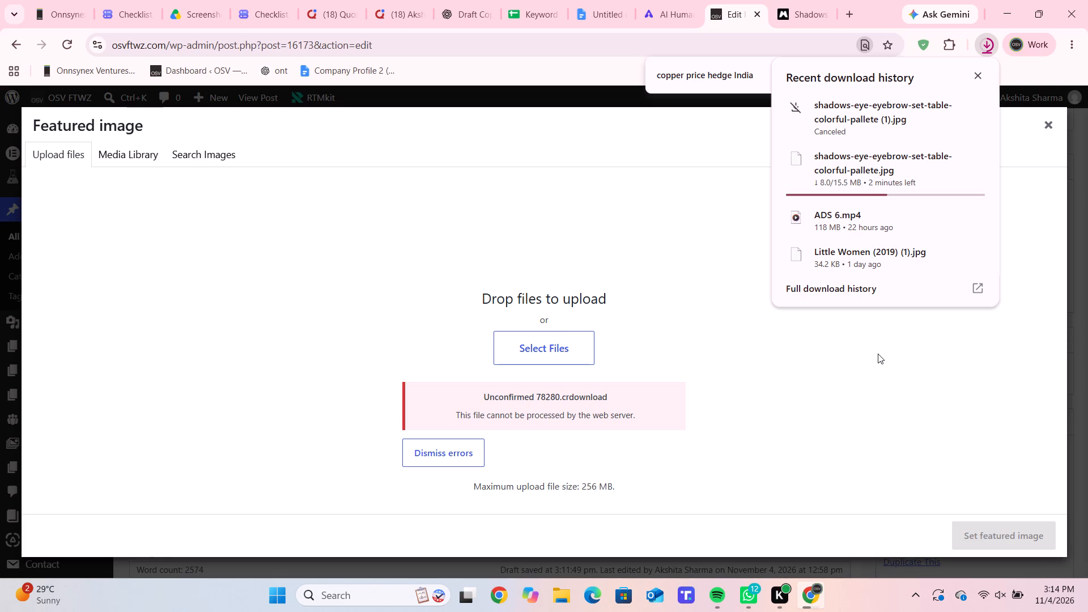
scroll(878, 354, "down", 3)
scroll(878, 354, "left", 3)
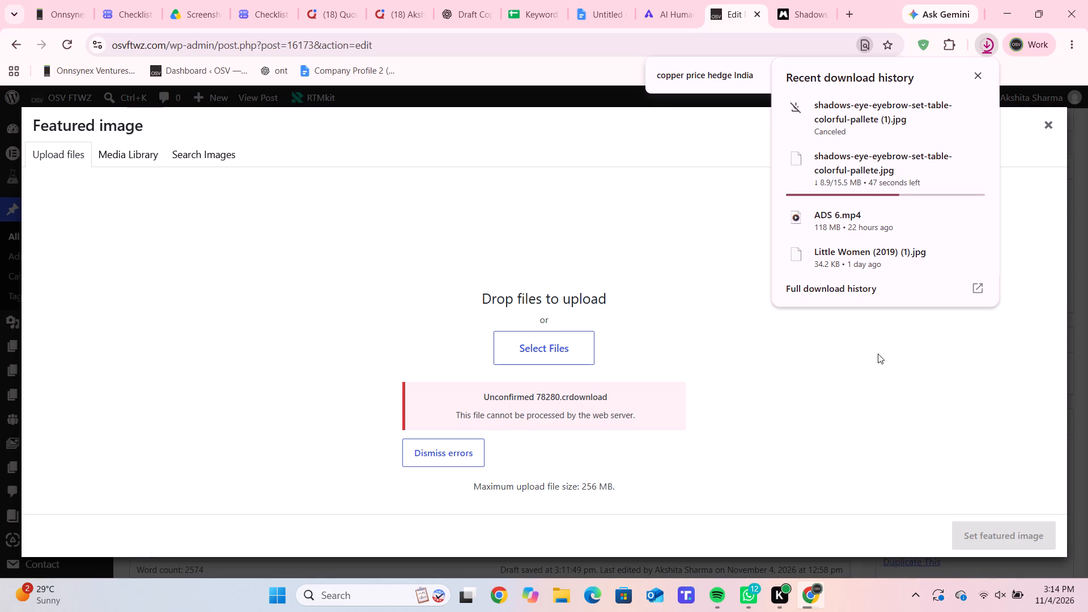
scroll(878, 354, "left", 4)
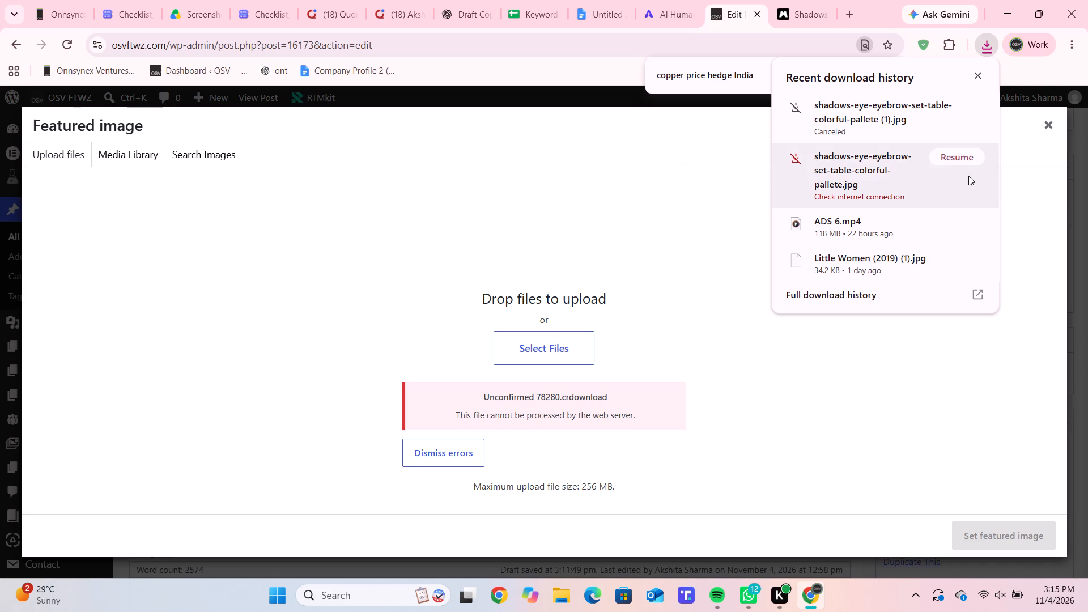
Resume the interrupted download of "shadows-eye-eyebrow-set-table-colorful-pallete.jpg".
left_click(959, 165)
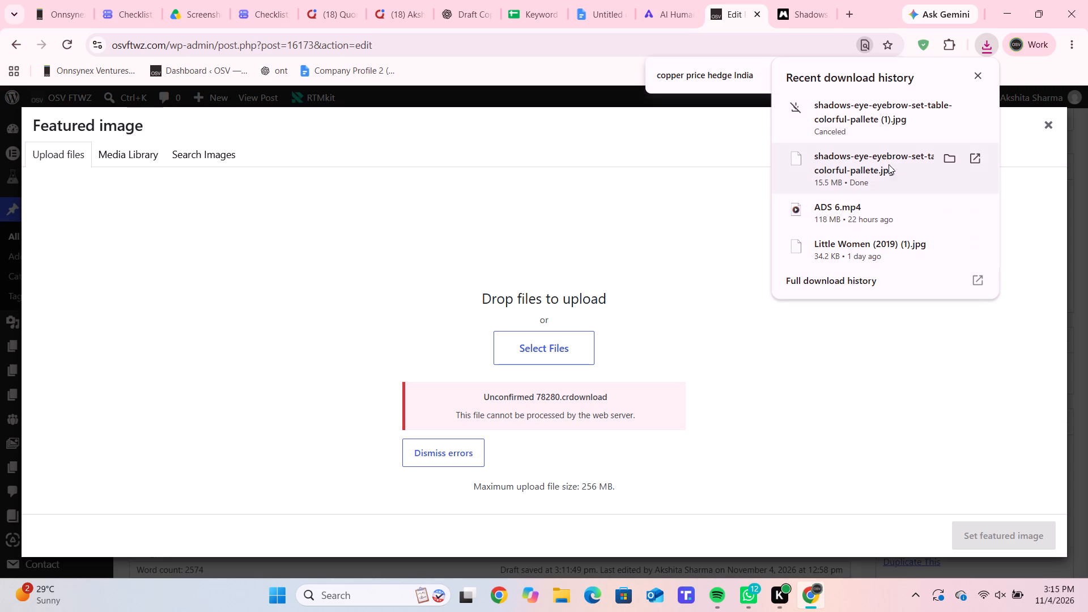
Upload the downloaded photo "shadows-eye-eyebrow-set-table-colorful-pallete.jpg" for use as the featured image.
left_click(575, 336)
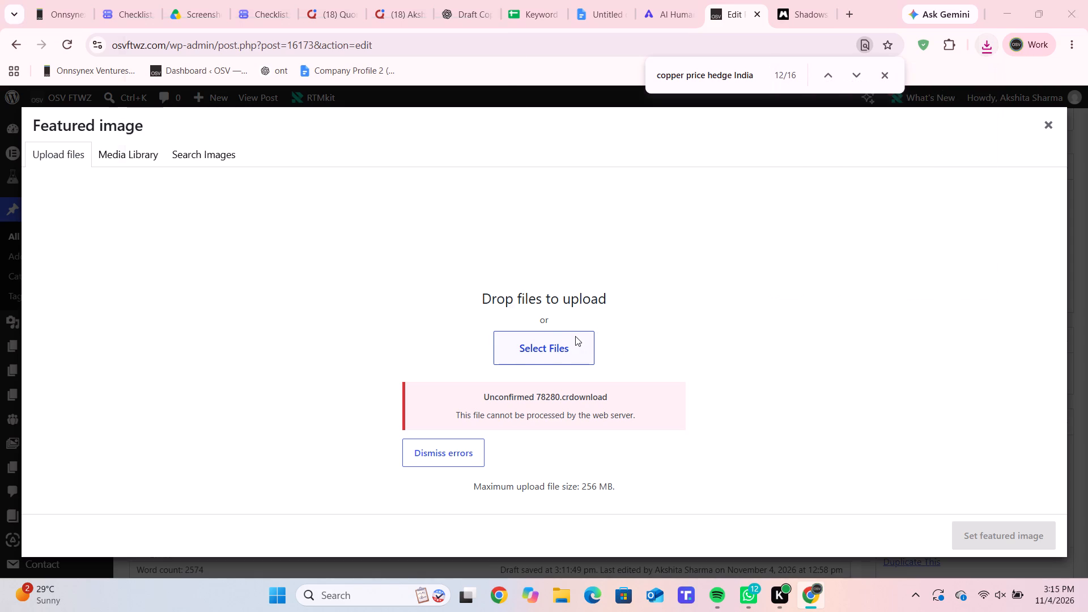
double_click(267, 125)
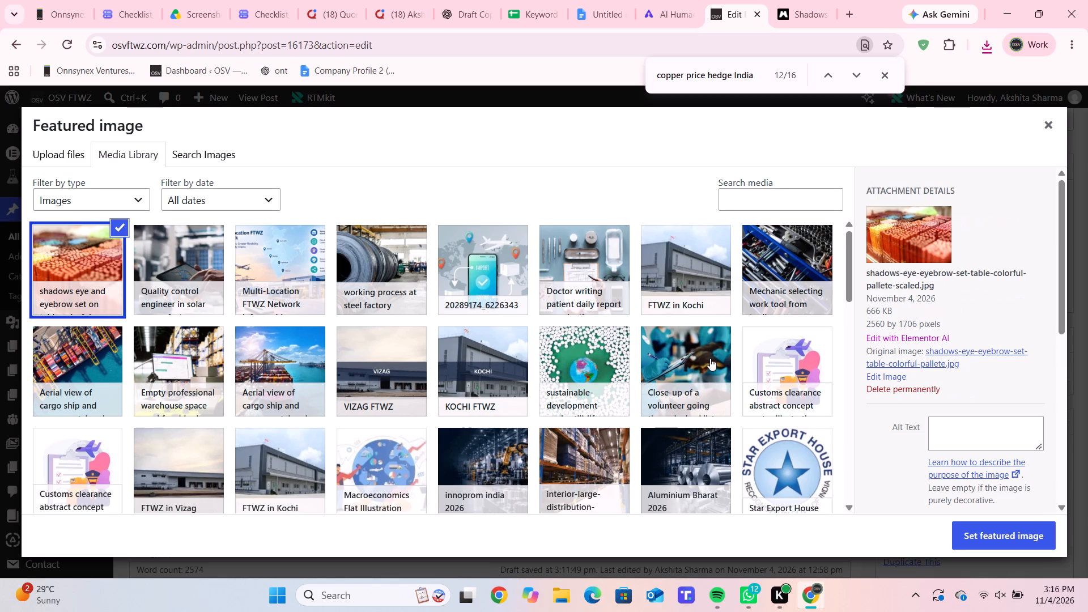
Add the alt text "Copper Price Hedge India: How FTWZ Lets You Arbitrage between LME and MCX in India" and set the photo as featured image.
left_click(985, 420)
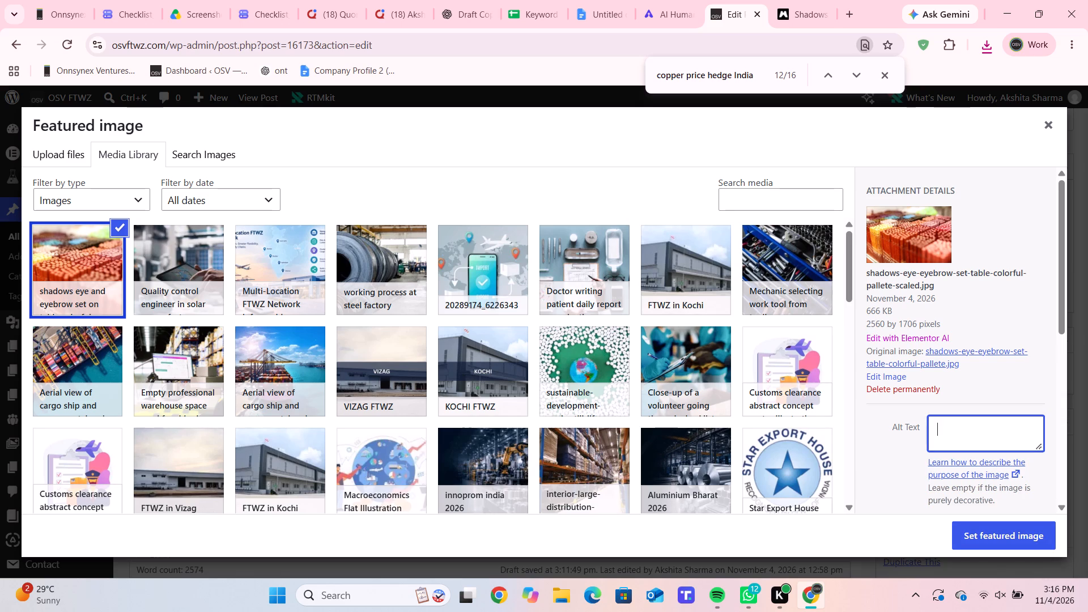
key("ctrl+v")
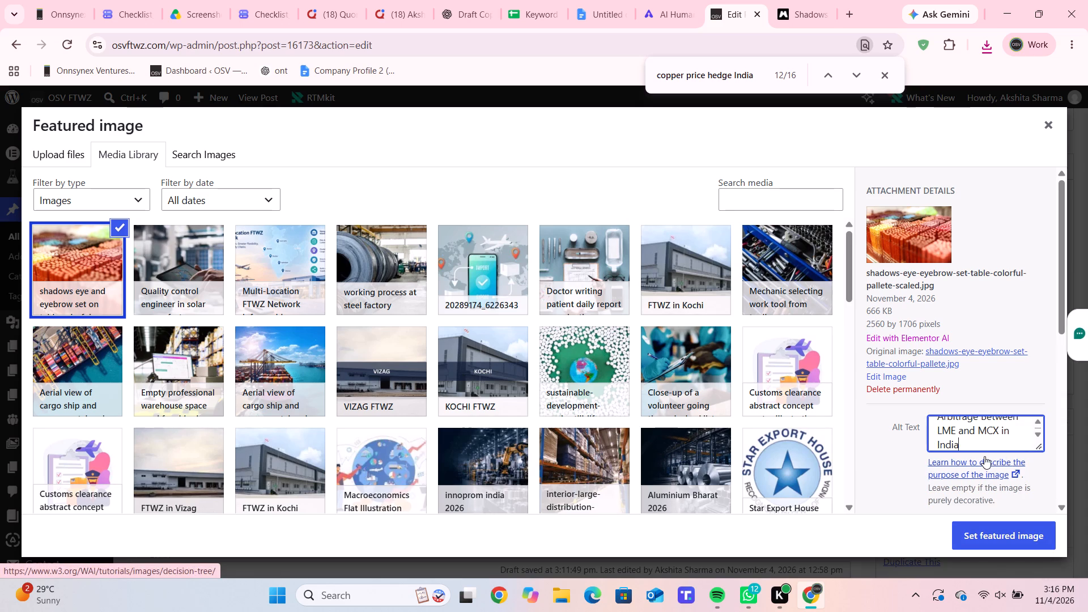
scroll(981, 437, "up", 5)
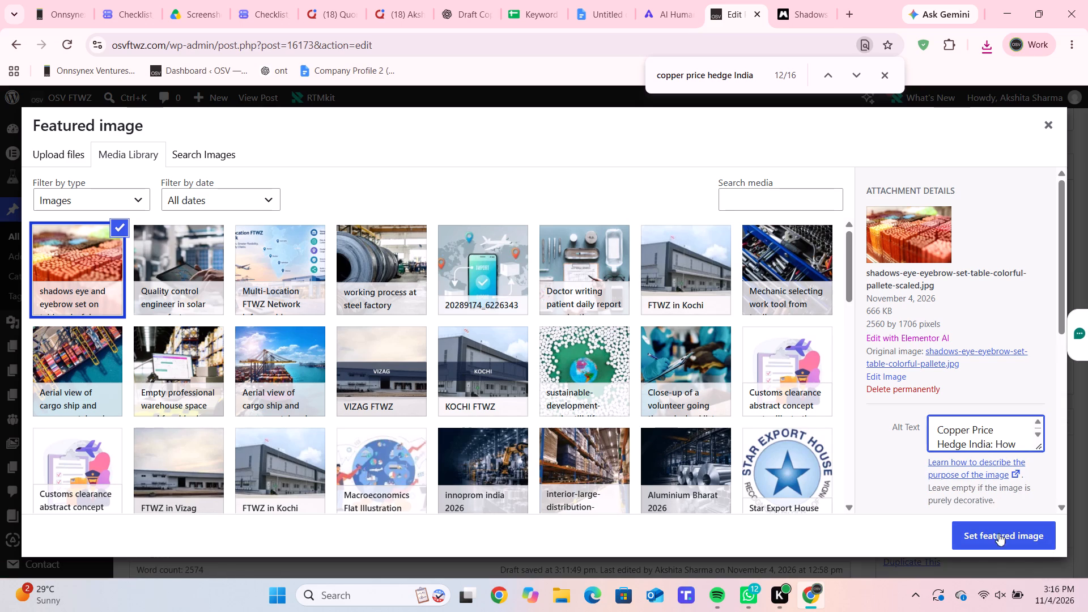
left_click(999, 537)
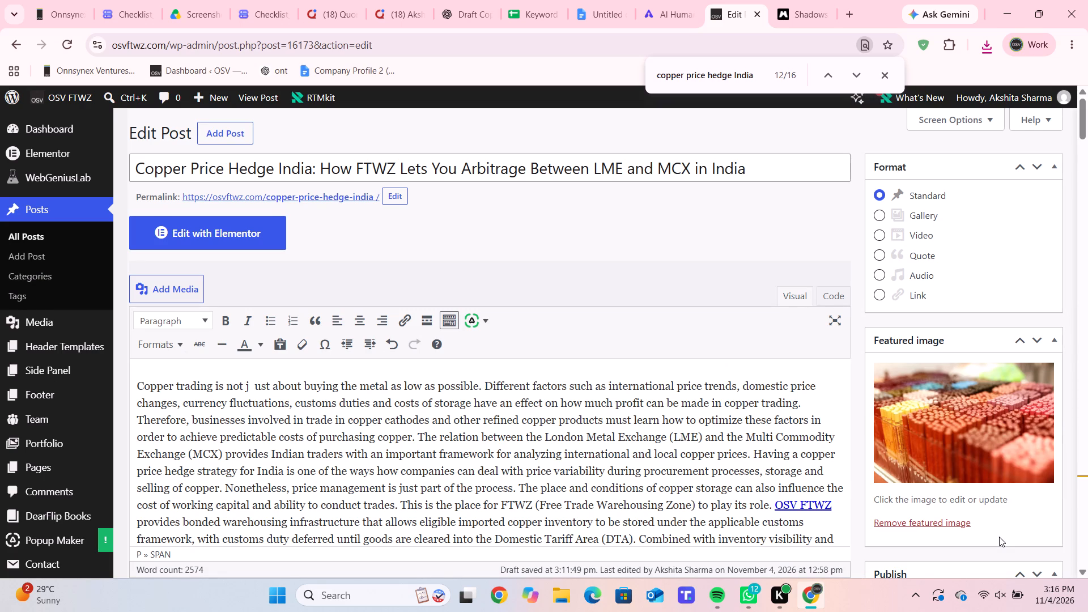
Review the Basic SEO, Additional and Title Readability checks for the post.
scroll(719, 331, "down", 17)
scroll(719, 331, "down", 6)
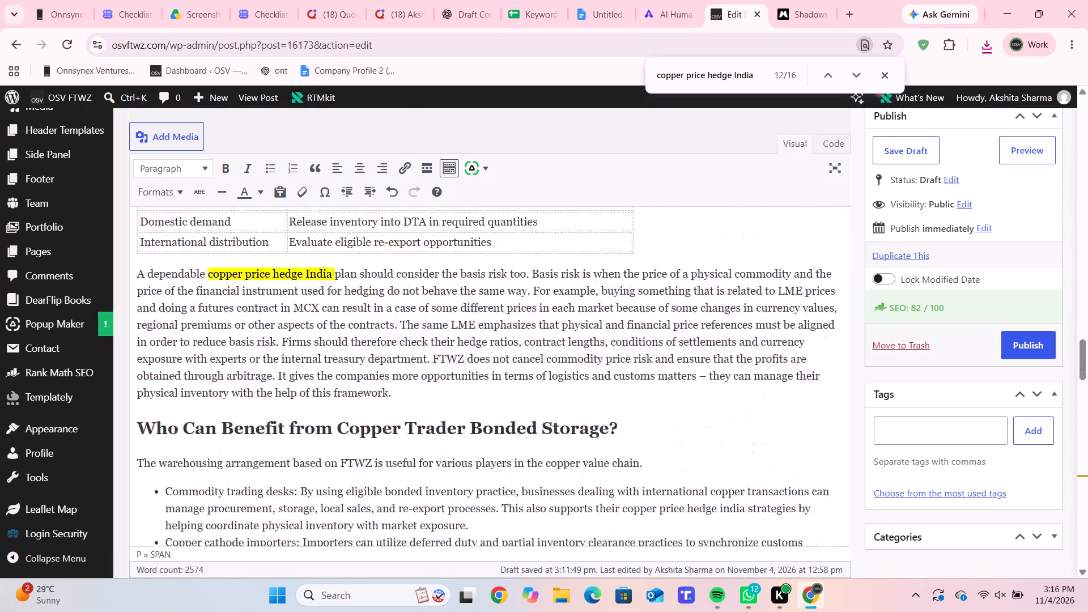
scroll(719, 331, "down", 4)
scroll(719, 331, "up", 1)
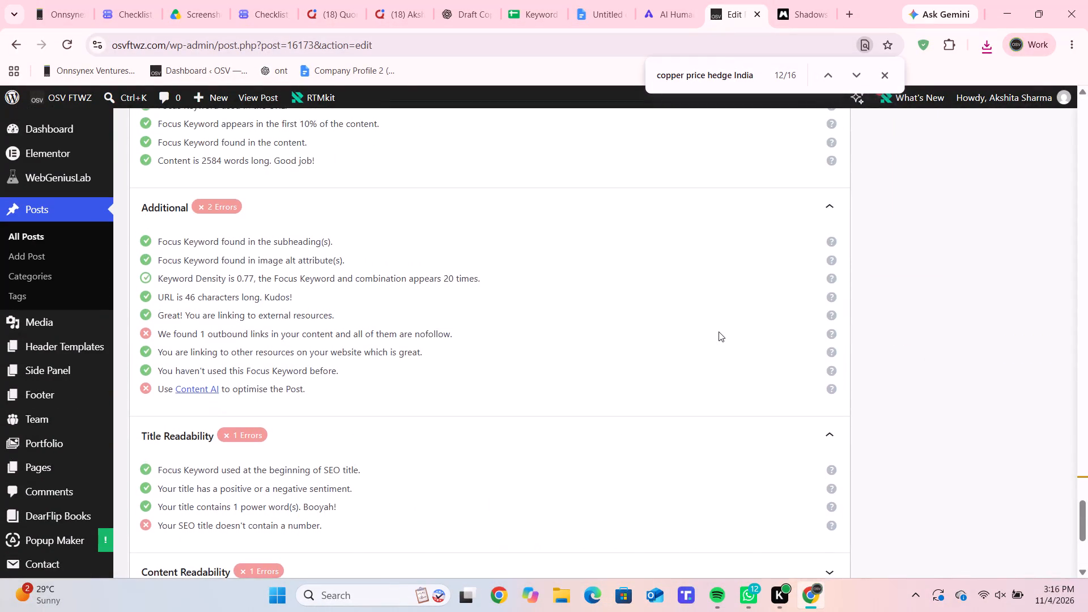
scroll(719, 331, "up", 1)
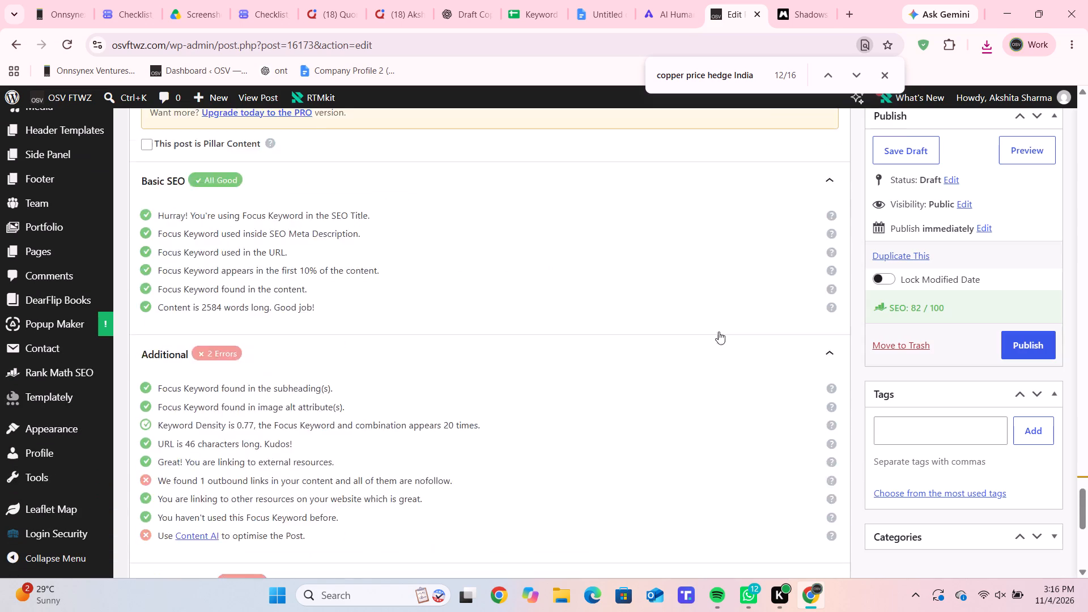
scroll(719, 331, "down", 4)
scroll(719, 331, "up", 12)
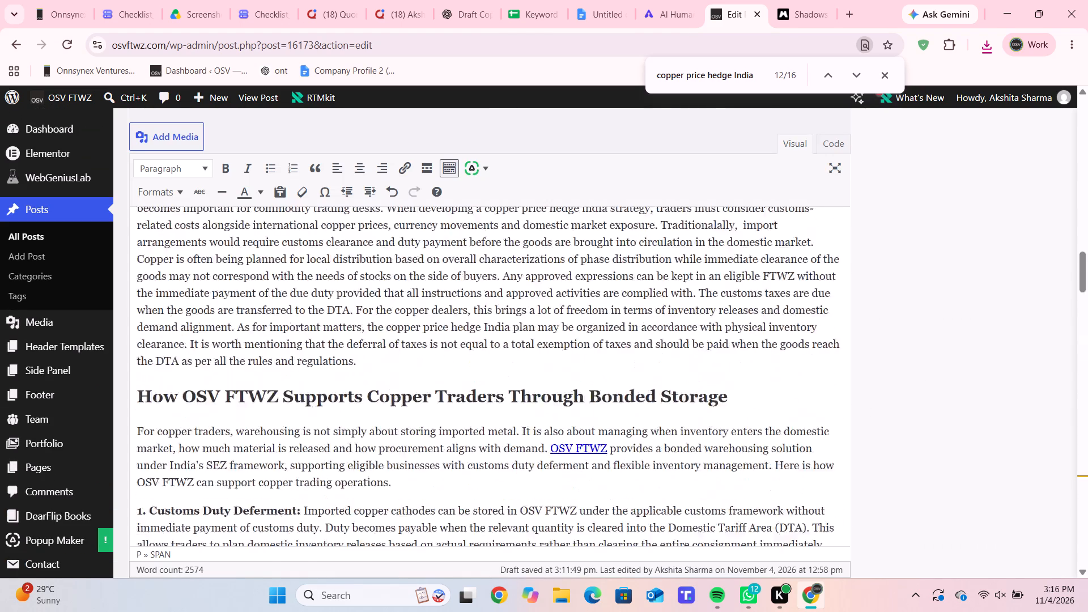
scroll(719, 331, "up", 10)
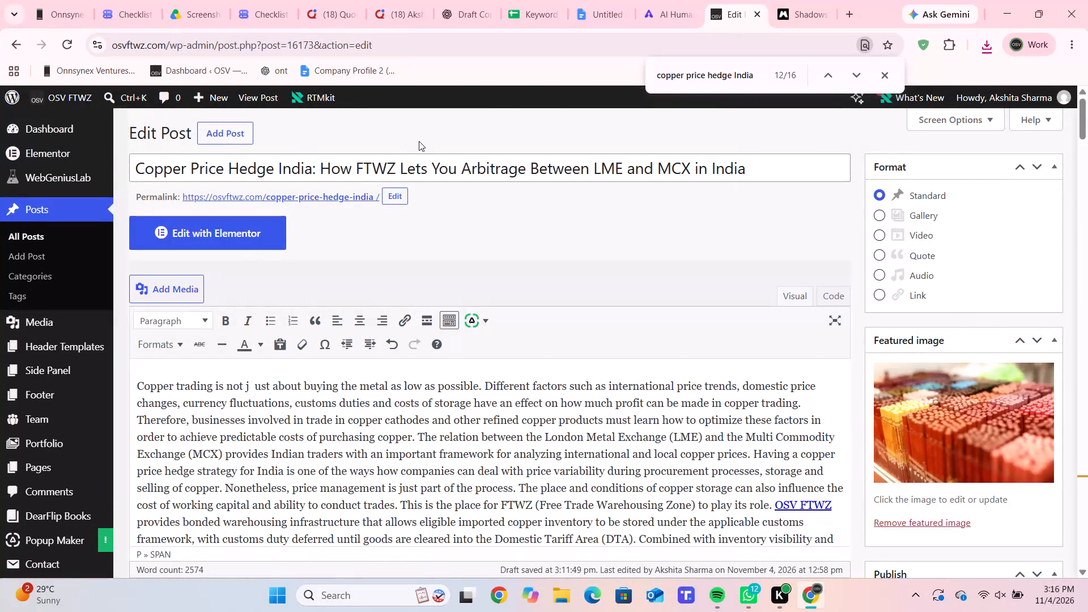
In the opening paragraph, correct "j ust" to "just" and insert a comma after "customs duties".
scroll(192, 376, "down", 1)
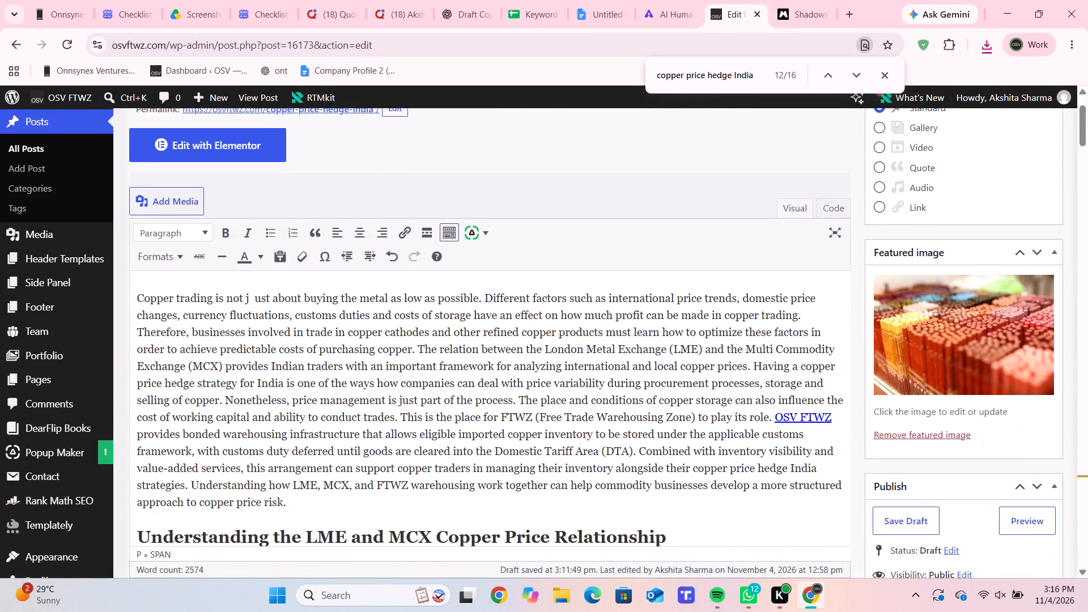
left_click(254, 295)
key("BackSpace")
key("BackSpace")
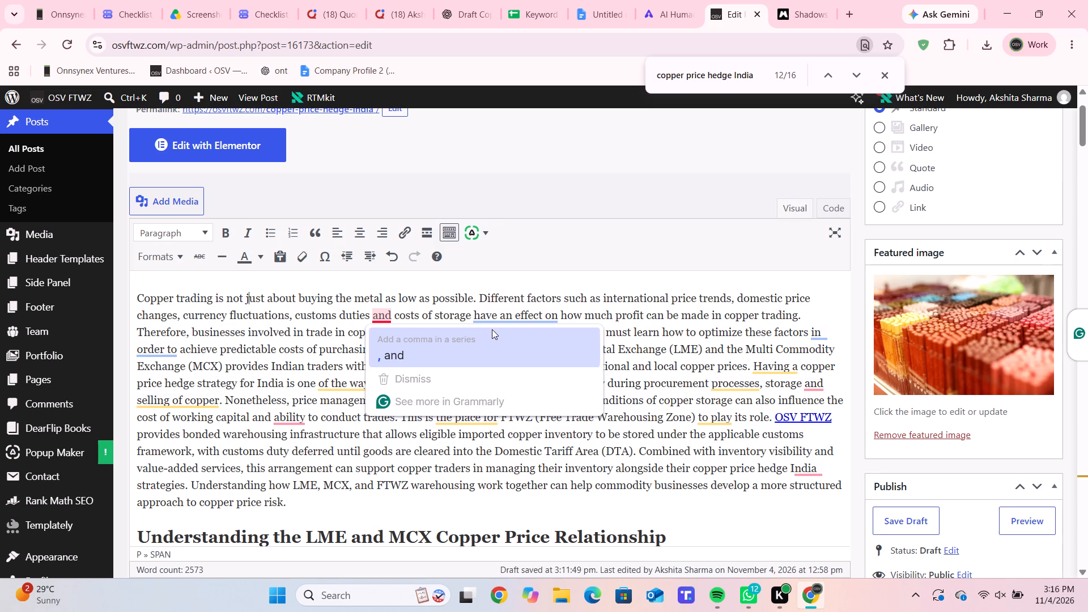
left_click(485, 335)
key("comma")
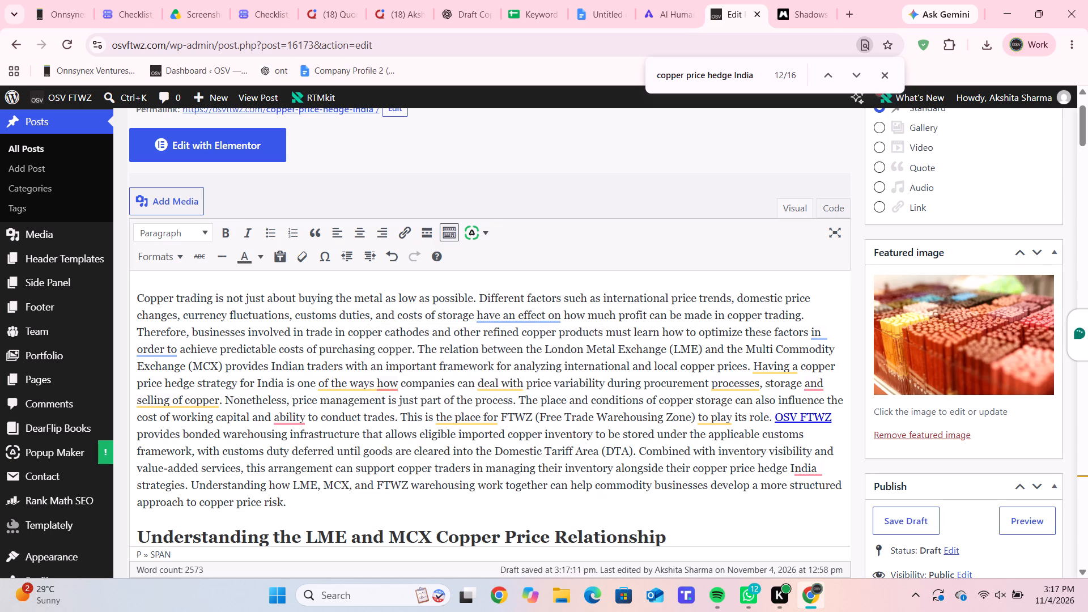
Proofread the introduction and the "Understanding the LME and MCX Copper Price Relationship" section for remaining language issues.
scroll(481, 448, "down", 1)
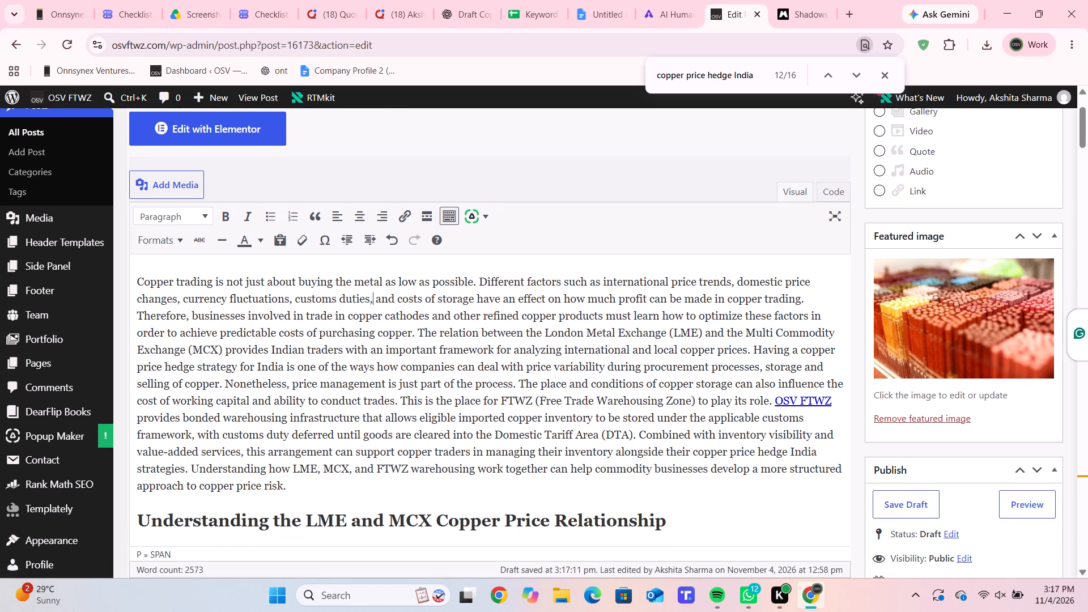
scroll(481, 448, "down", 2)
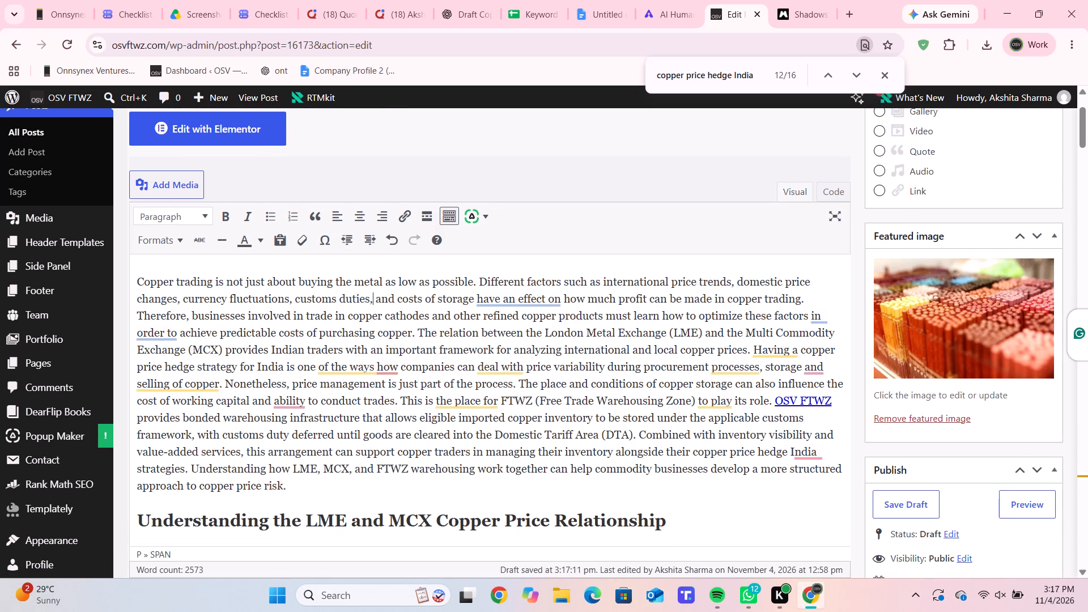
scroll(481, 448, "down", 2)
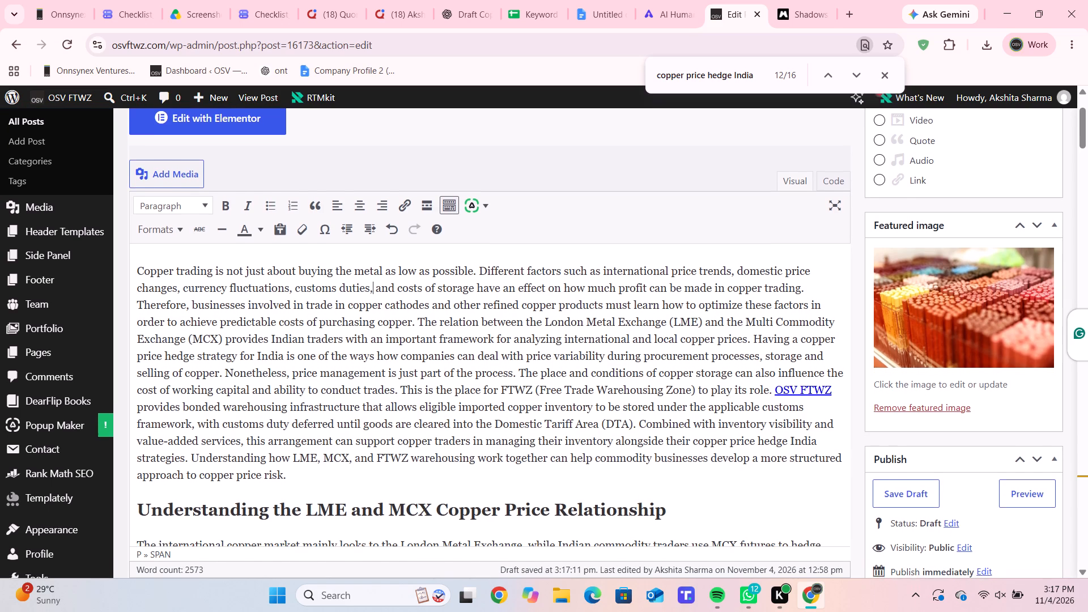
scroll(481, 448, "down", 3)
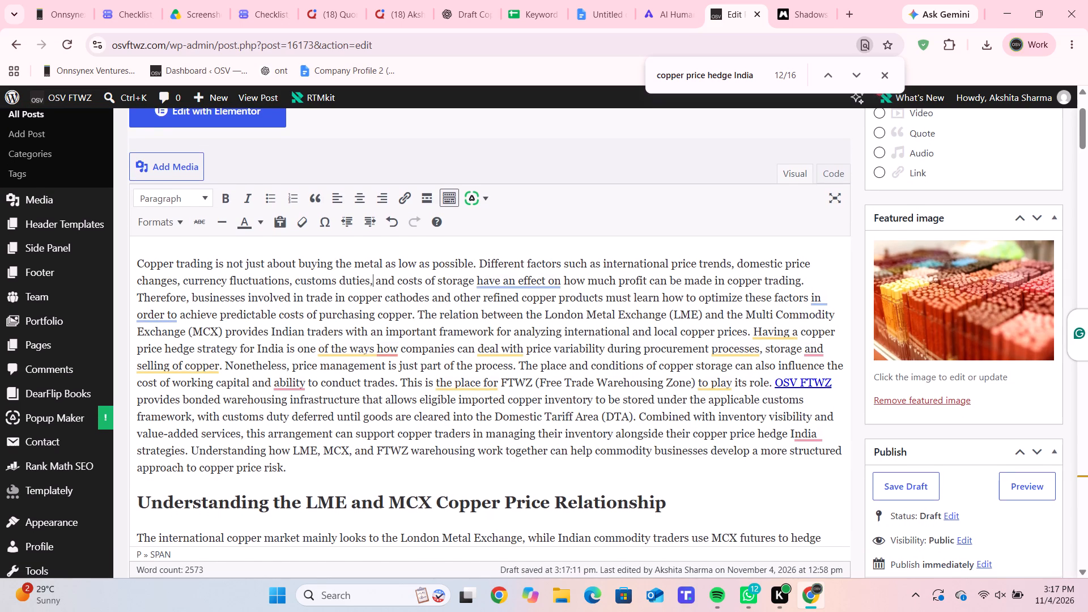
scroll(481, 448, "down", 2)
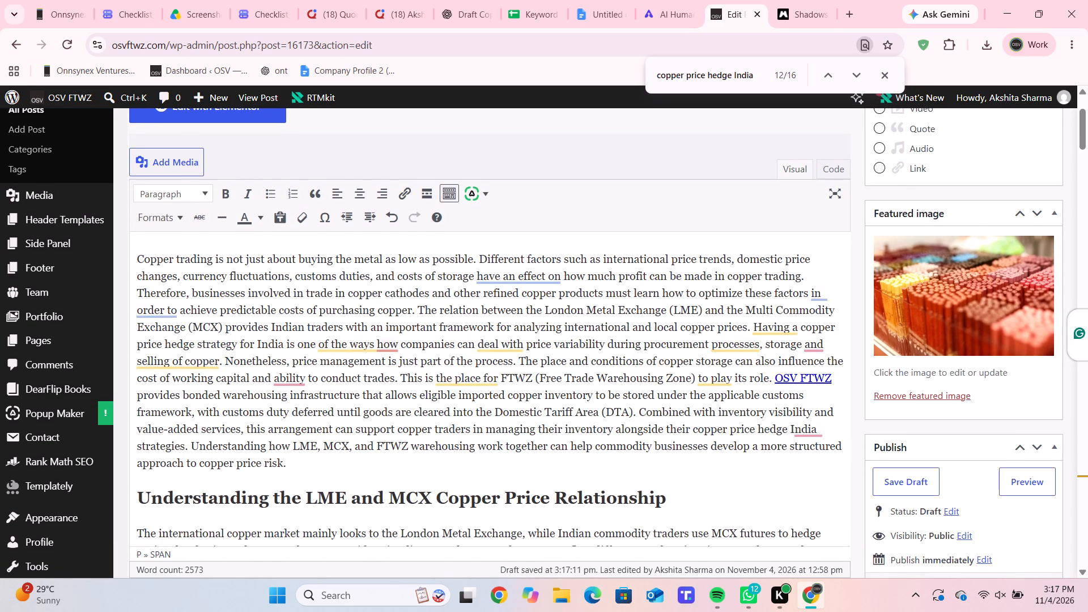
scroll(481, 448, "down", 1)
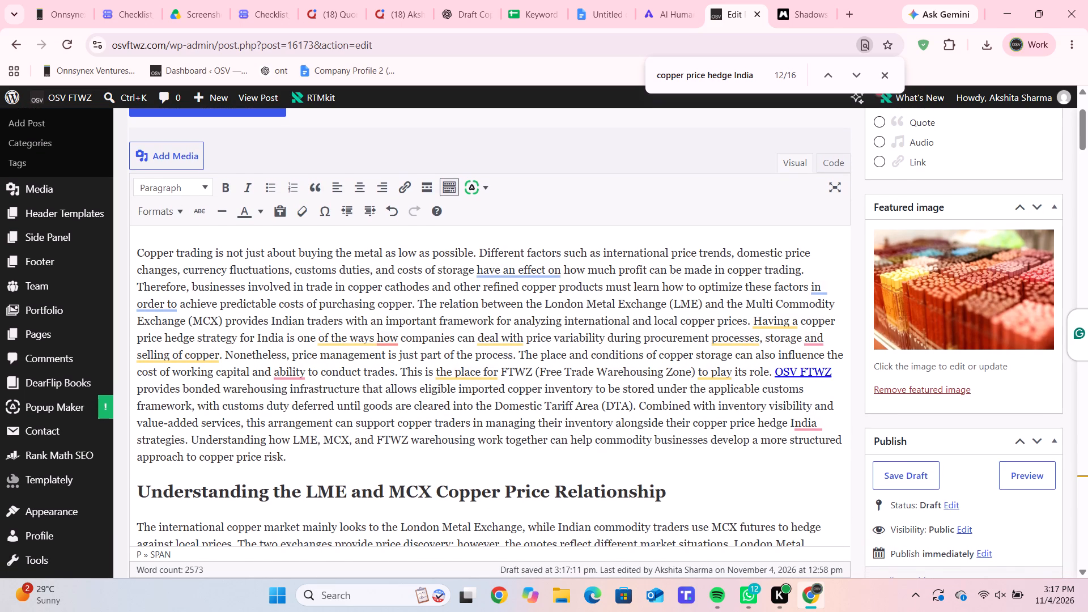
scroll(481, 448, "down", 1)
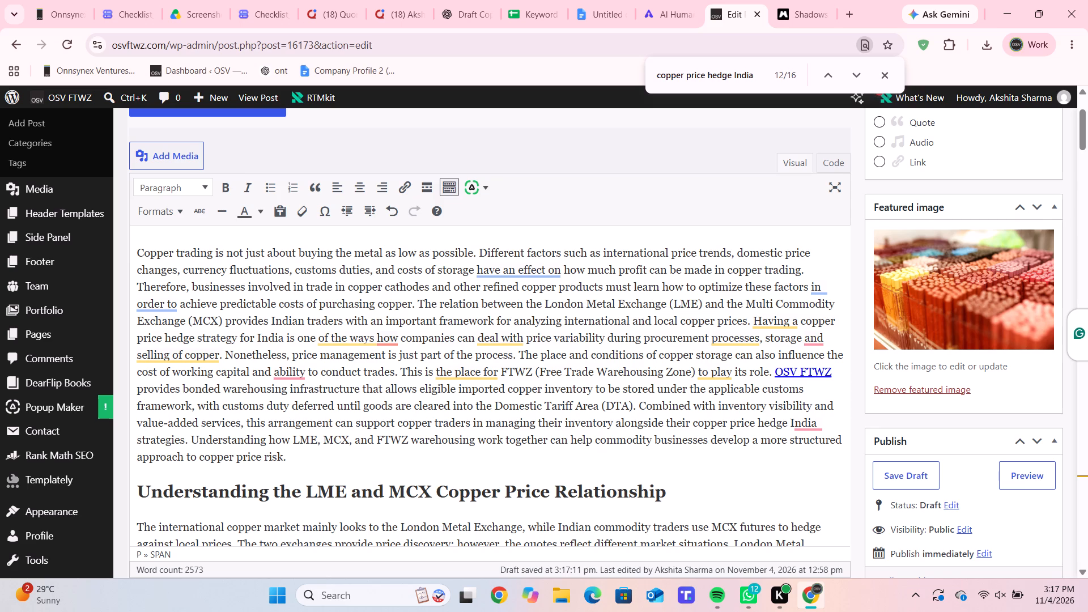
scroll(481, 448, "down", 4)
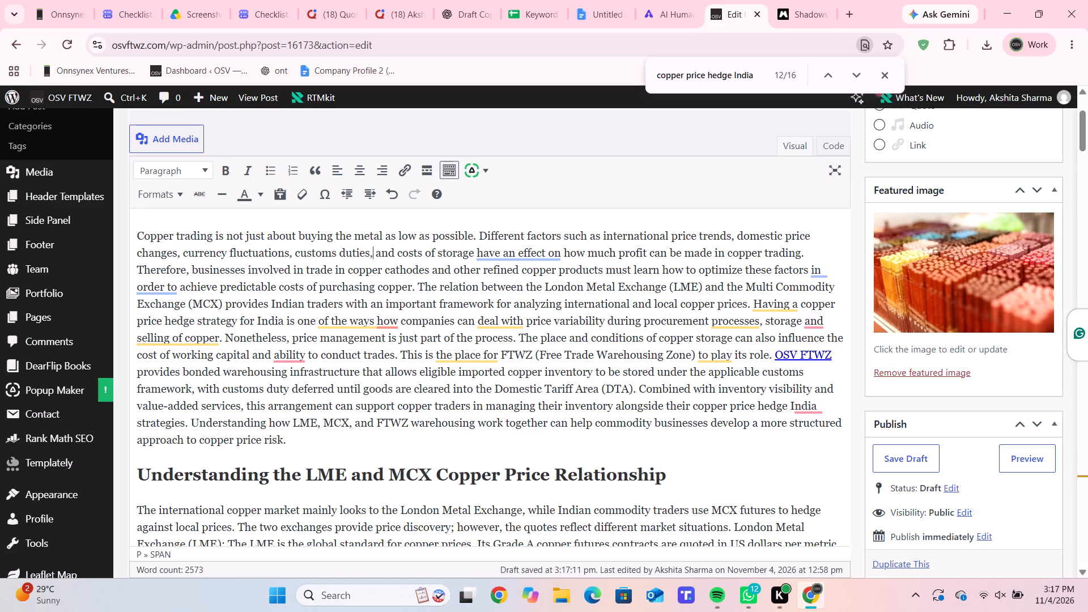
scroll(481, 448, "down", 1)
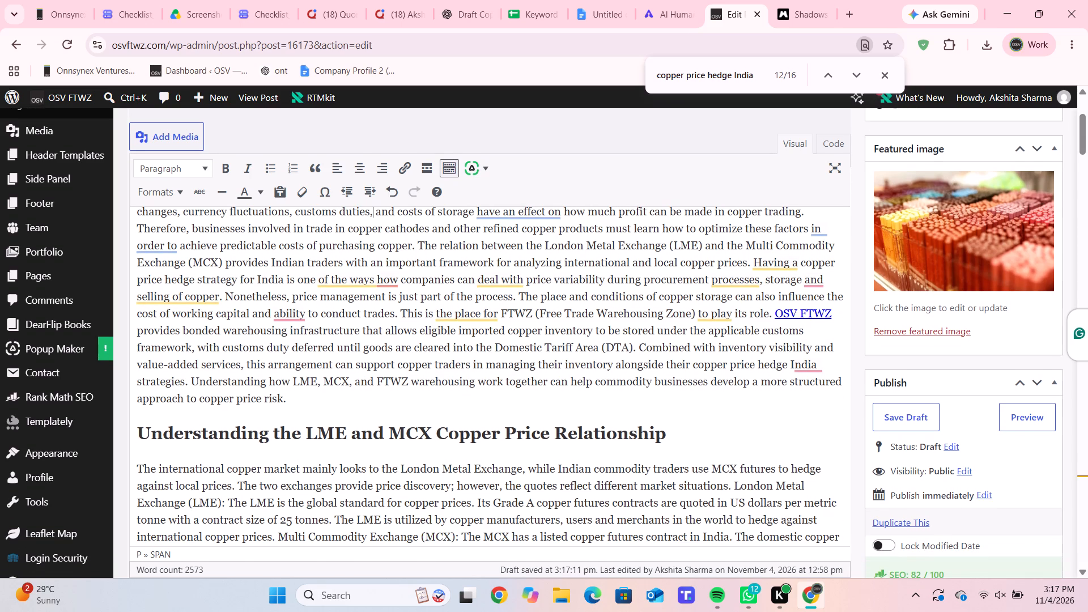
scroll(481, 448, "down", 1)
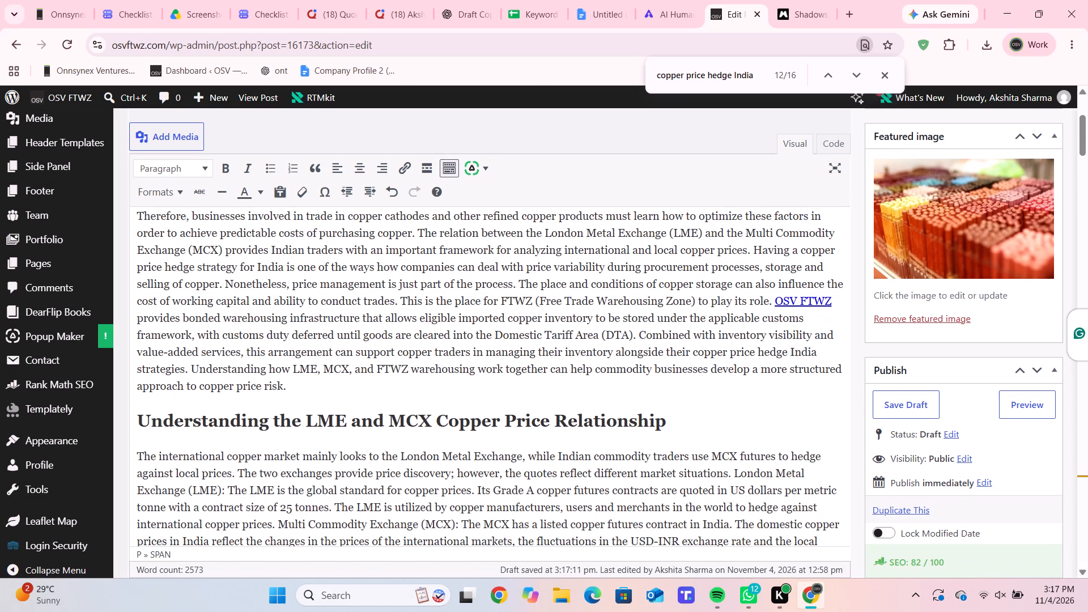
scroll(481, 448, "down", 2)
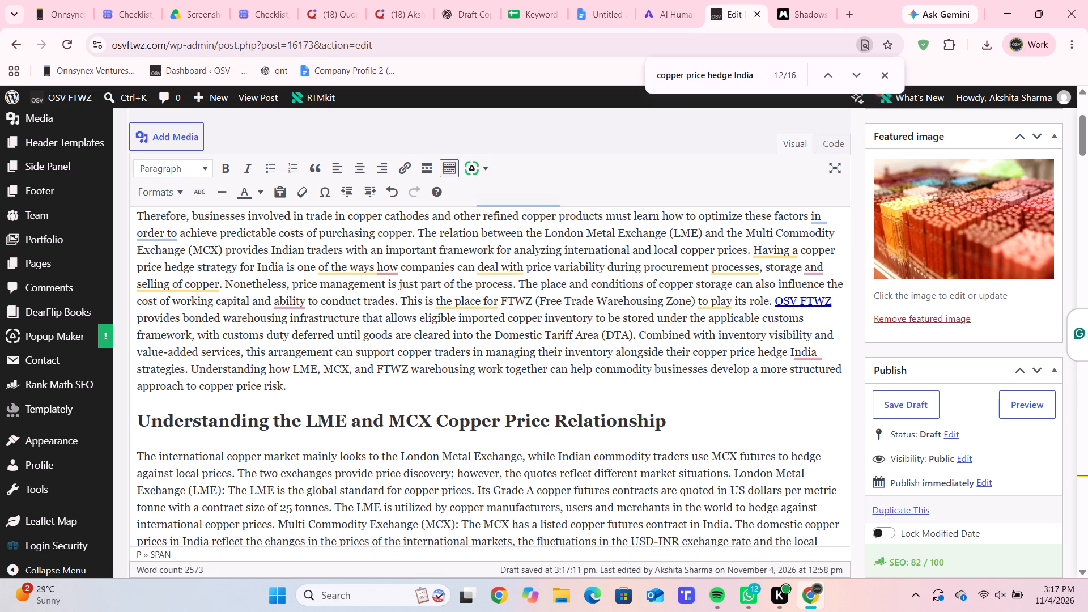
scroll(481, 448, "down", 1)
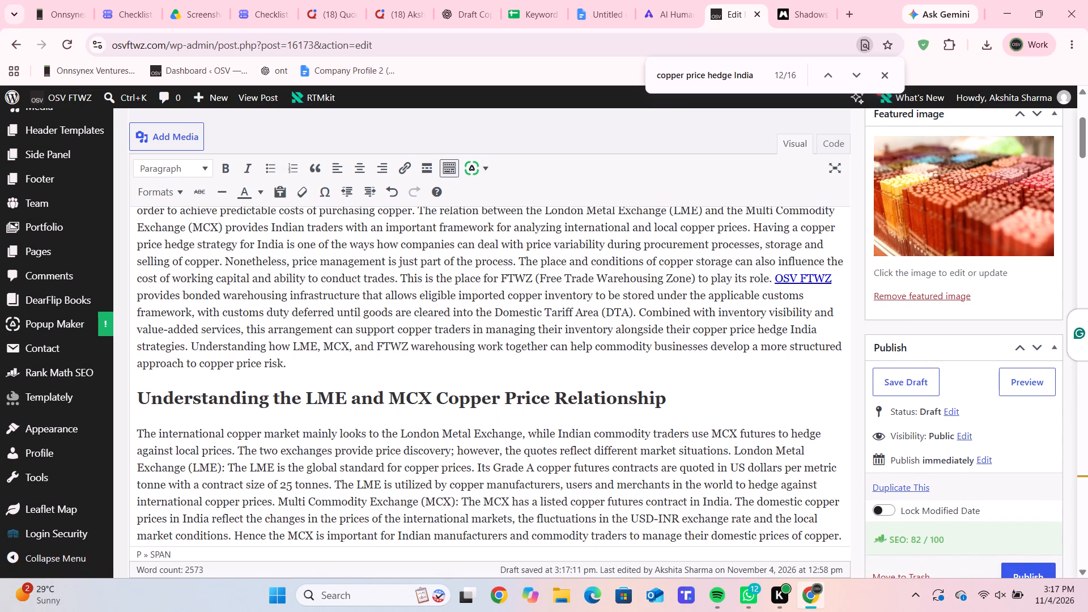
scroll(481, 448, "down", 1)
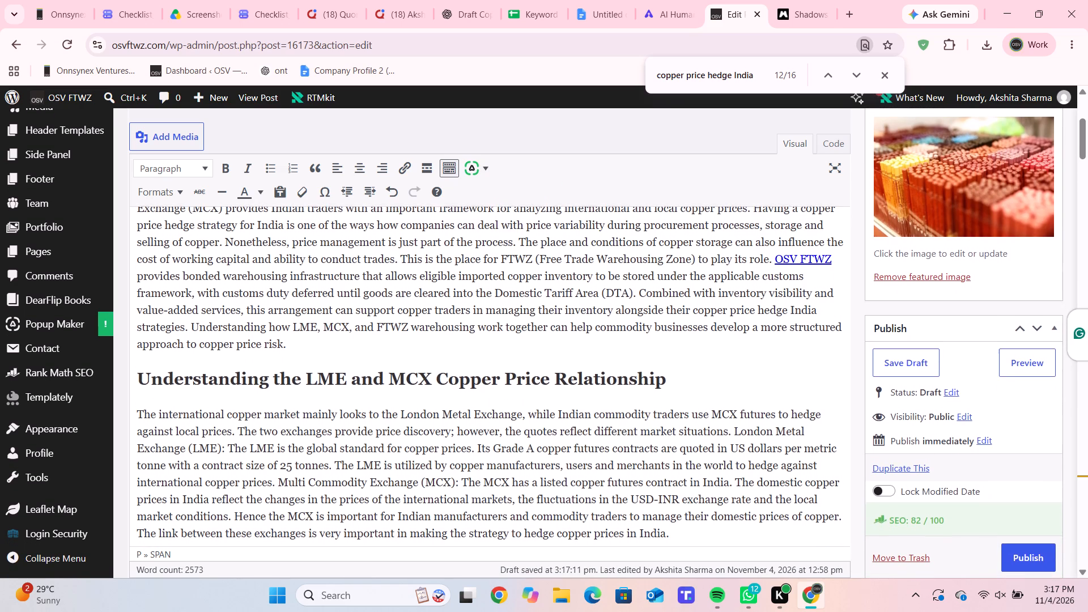
scroll(481, 448, "down", 1)
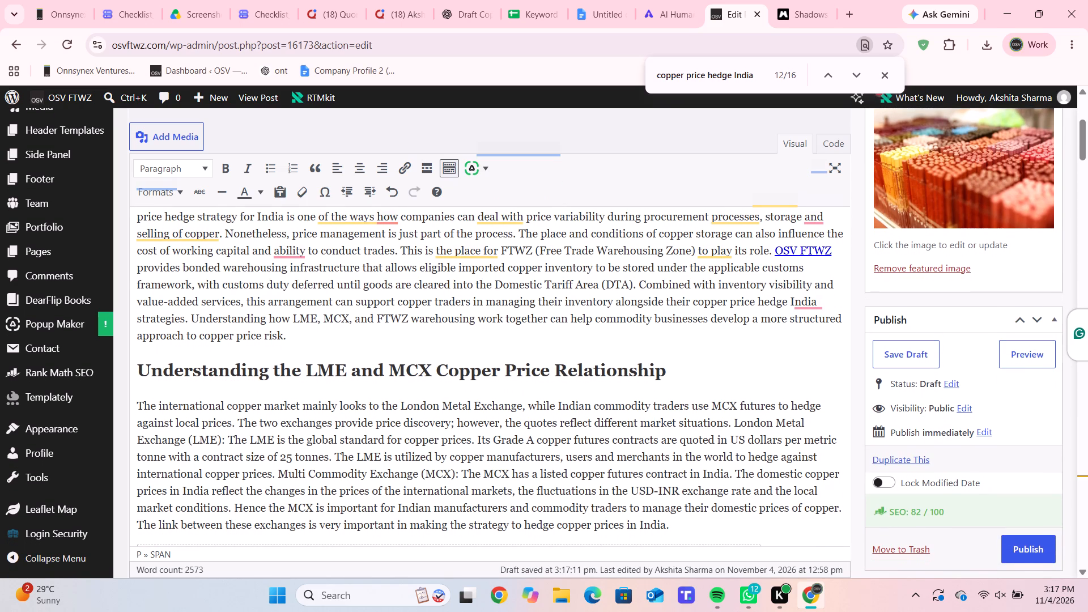
scroll(481, 448, "down", 1)
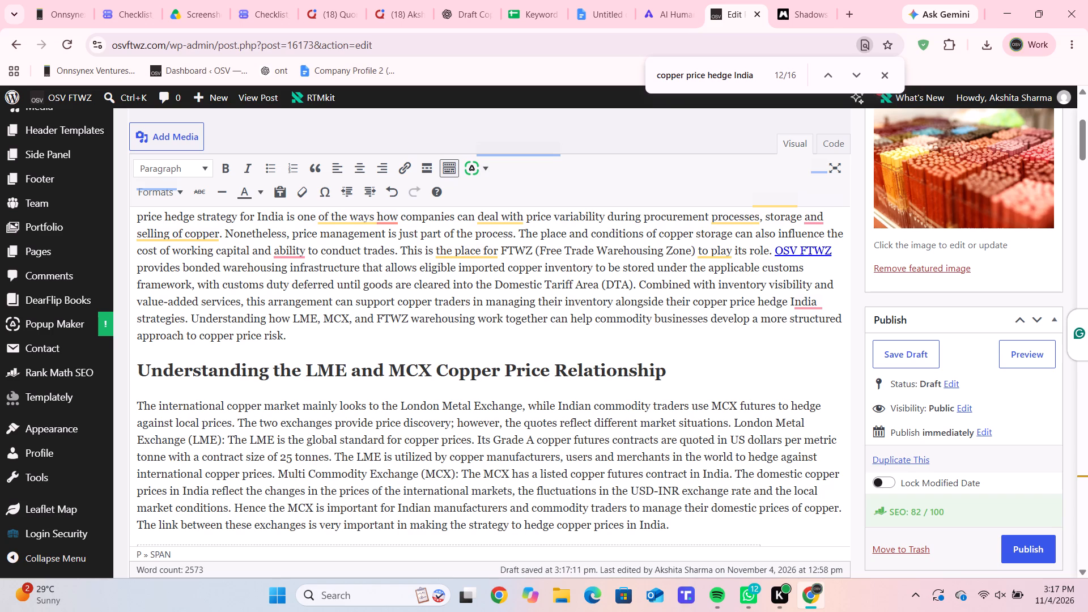
scroll(481, 448, "down", 1)
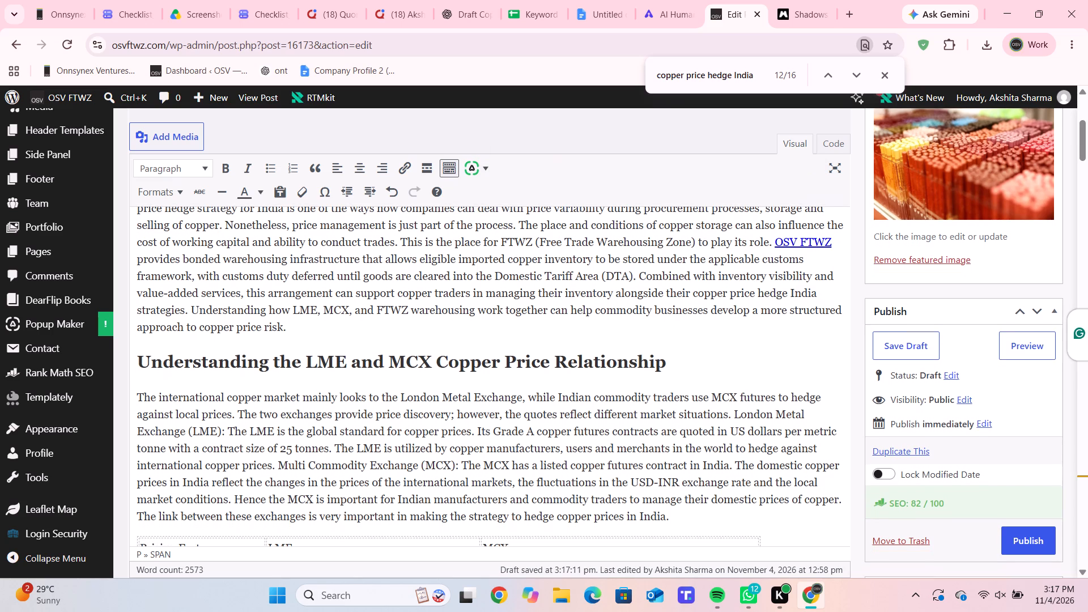
scroll(481, 448, "down", 1)
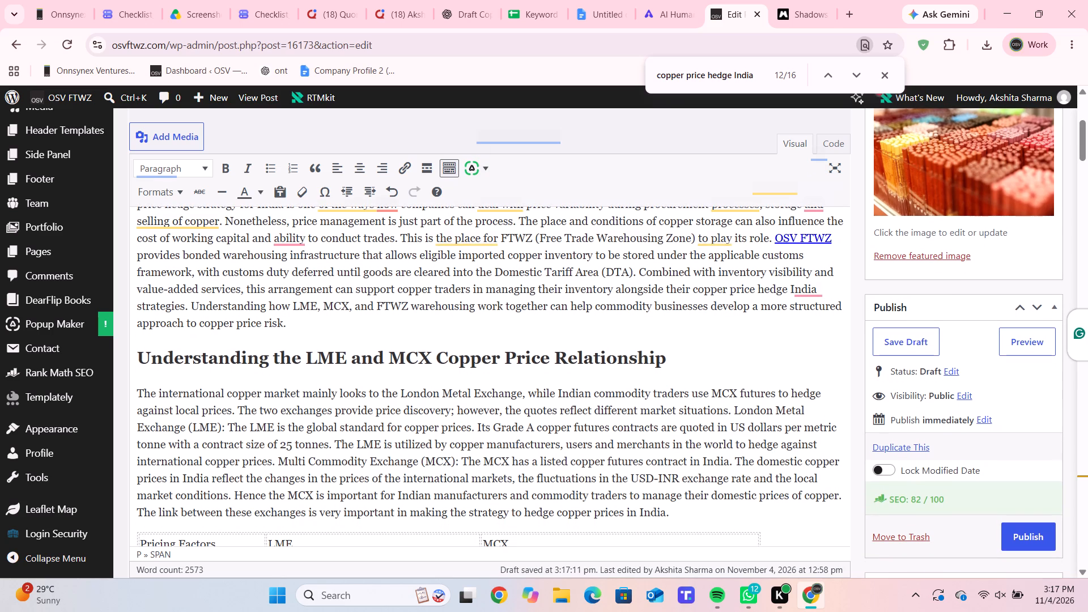
scroll(481, 448, "down", 1)
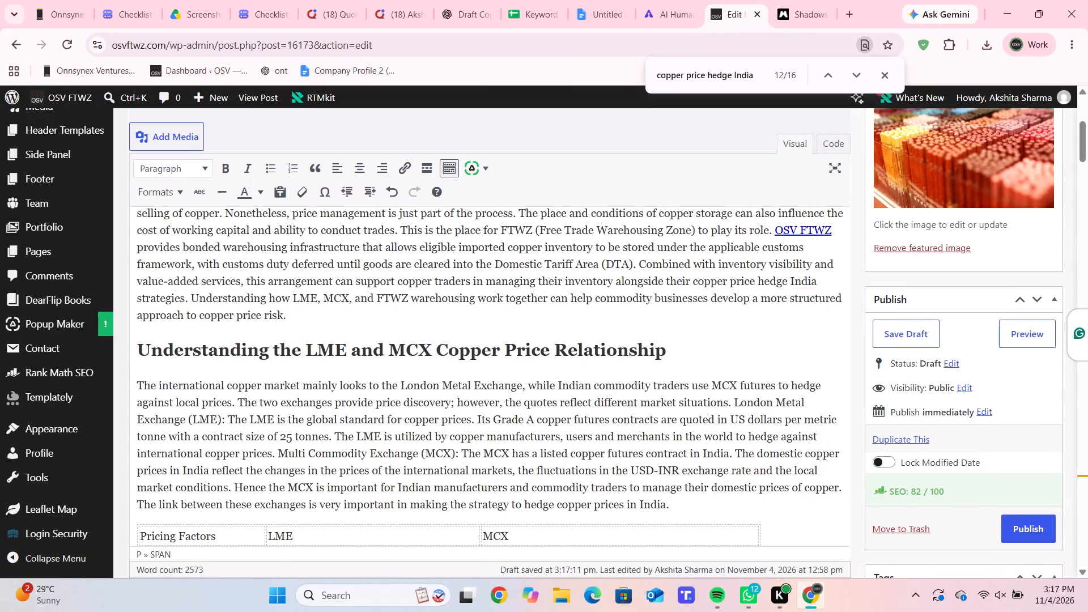
scroll(481, 448, "down", 4)
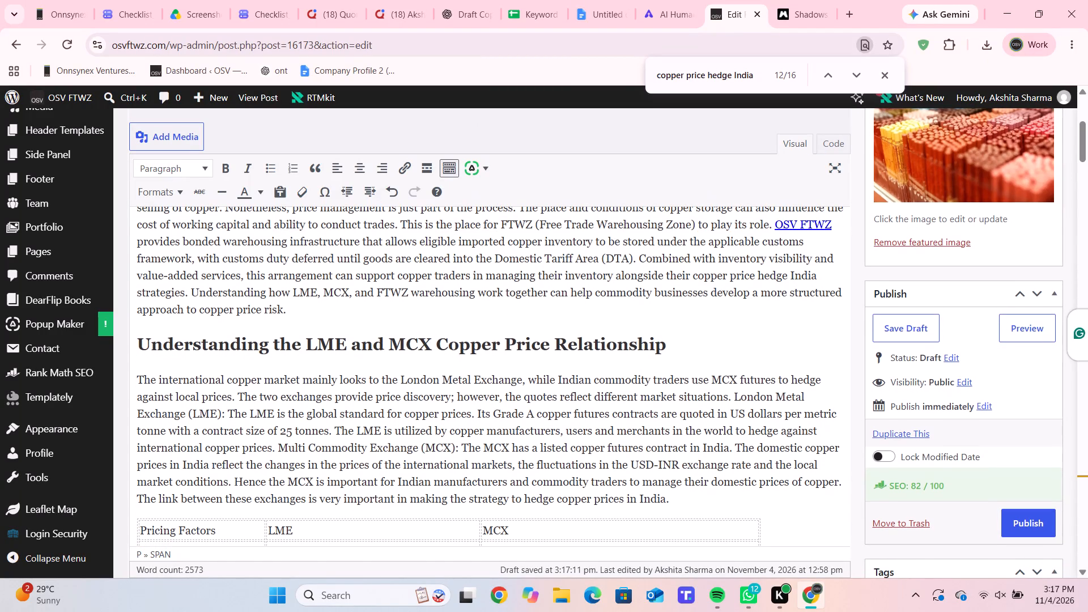
scroll(481, 448, "down", 2)
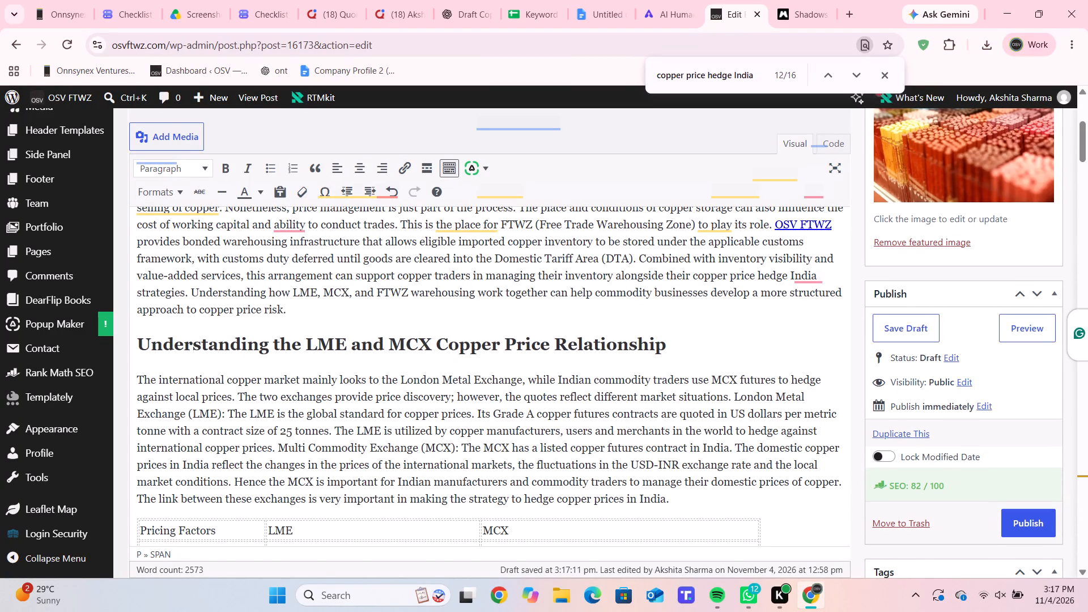
Read through the LME/MCX pricing table, the price arbitrage section and the price and inventory risk section of the draft.
scroll(481, 448, "down", 2)
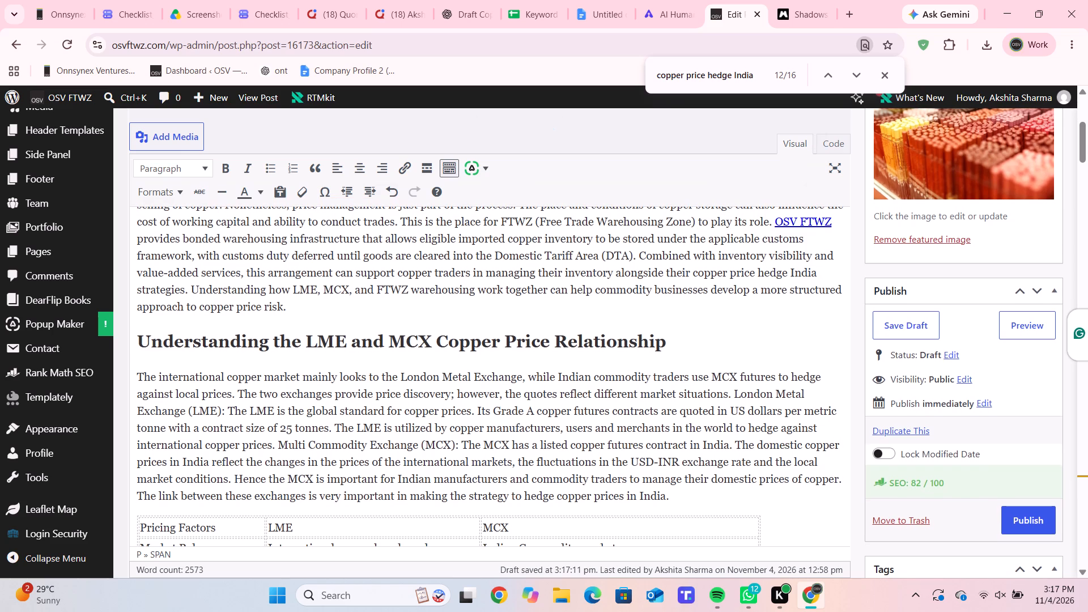
scroll(481, 448, "down", 1)
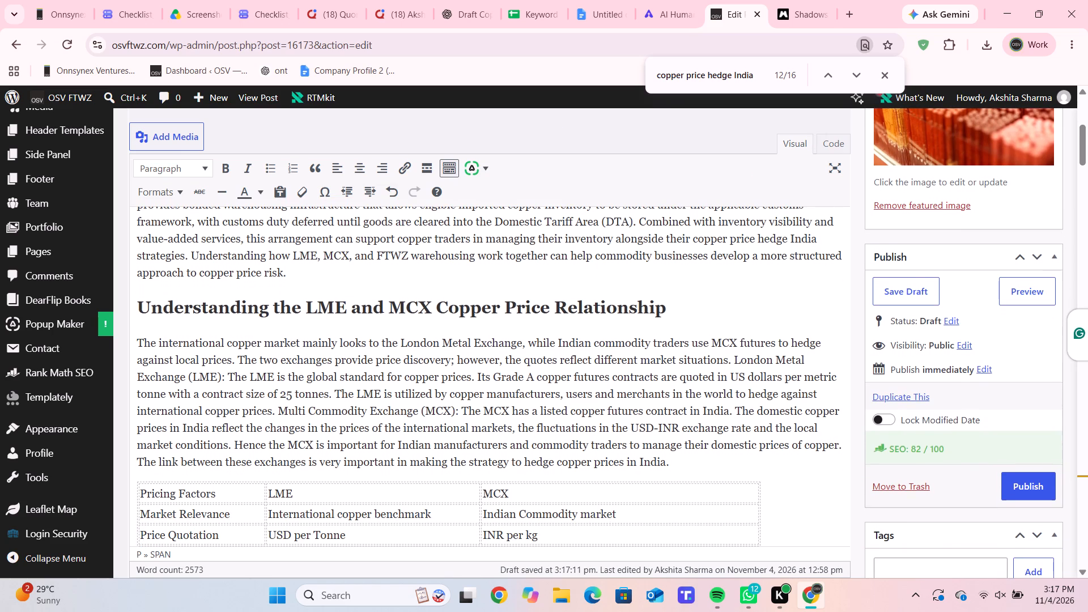
scroll(481, 448, "down", 1)
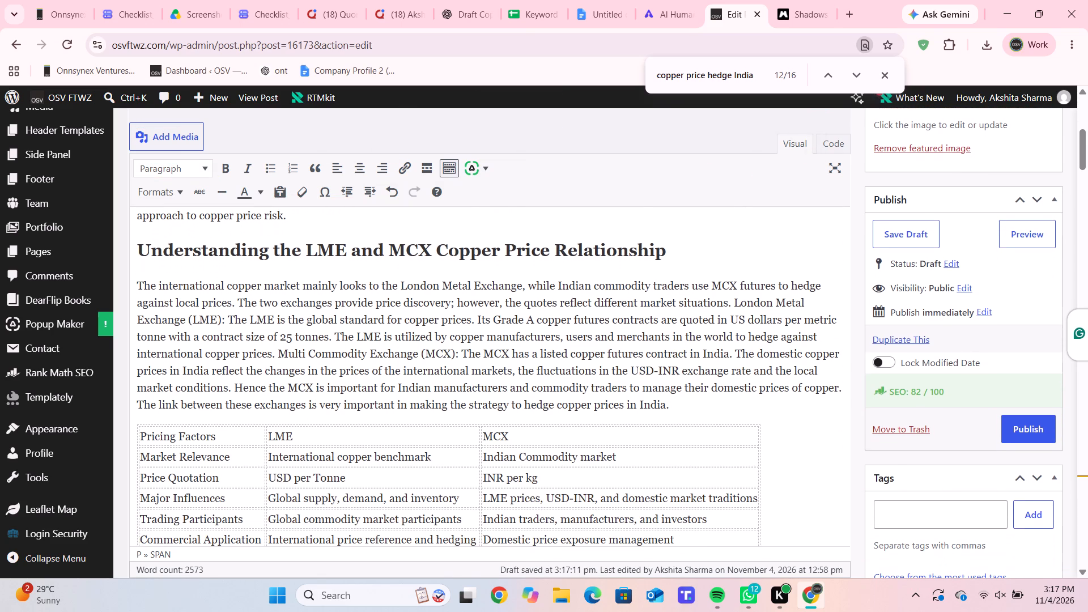
scroll(481, 448, "down", 3)
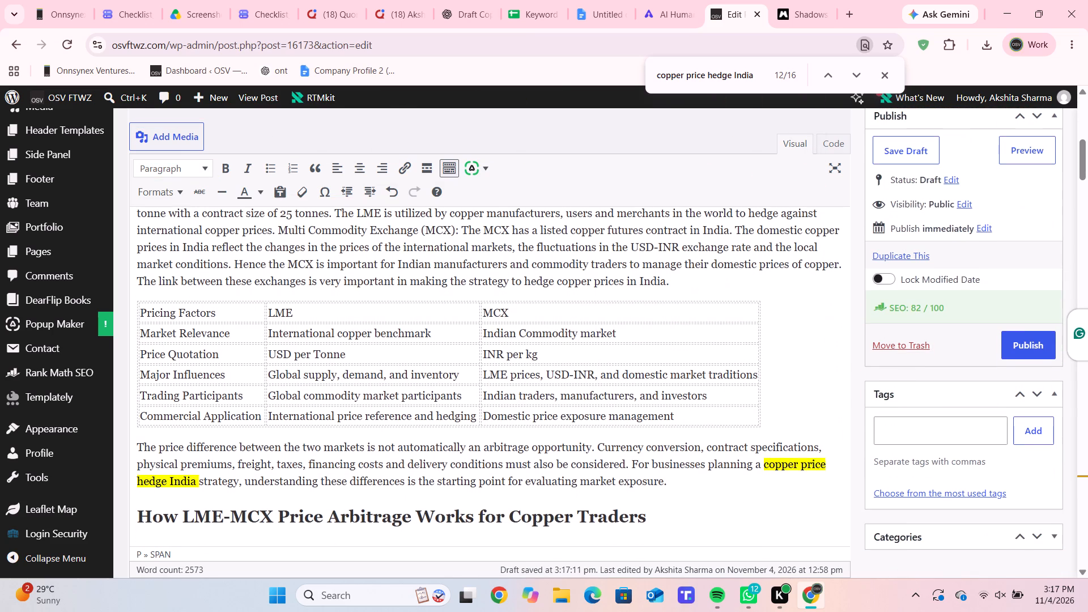
scroll(481, 448, "down", 2)
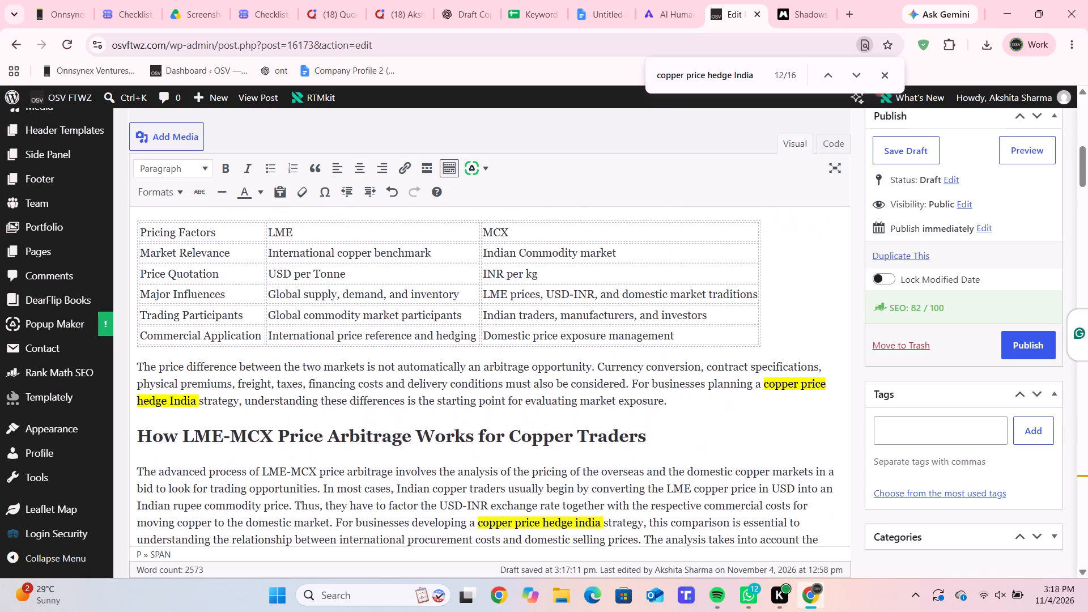
scroll(481, 448, "down", 2)
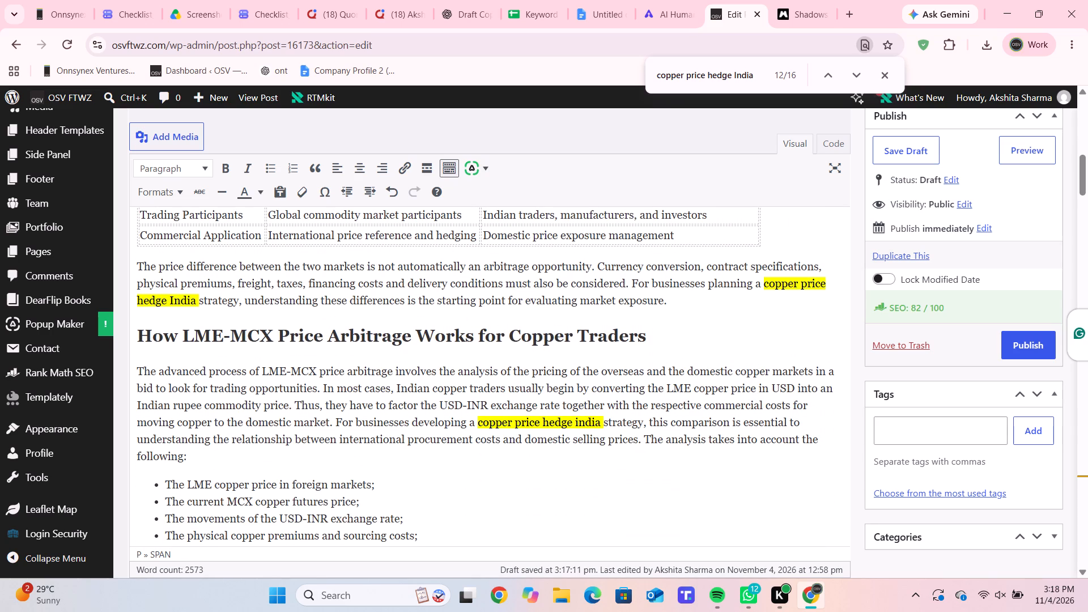
scroll(481, 448, "down", 3)
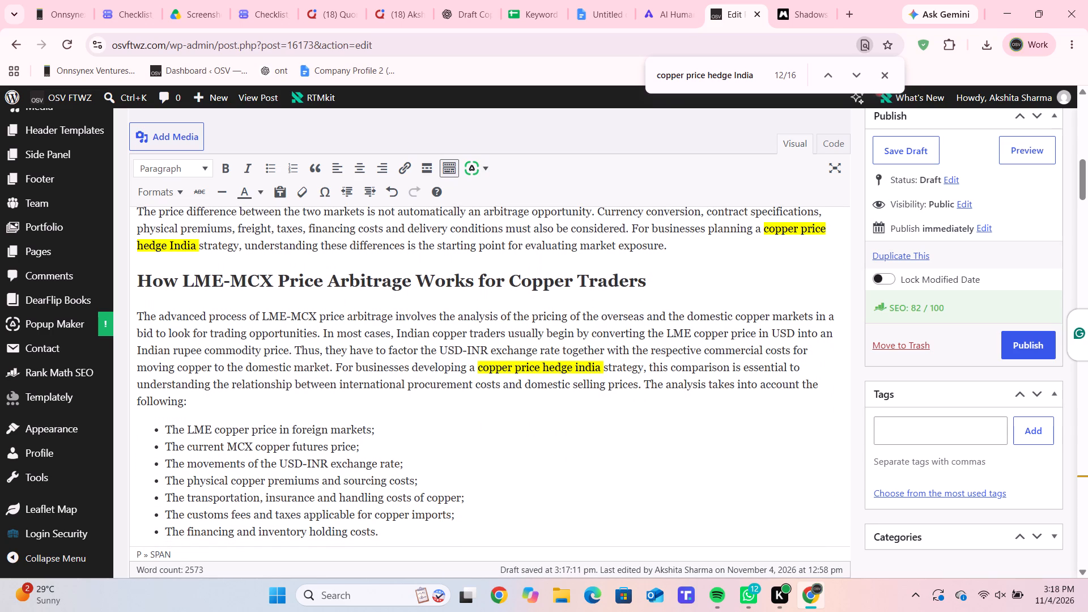
scroll(481, 448, "down", 2)
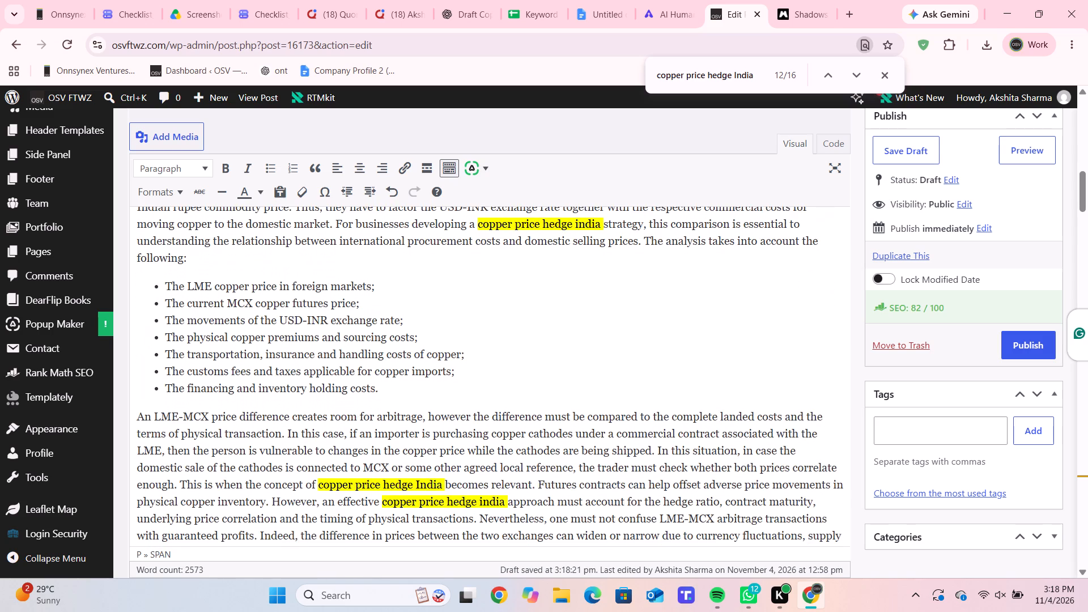
scroll(481, 448, "down", 3)
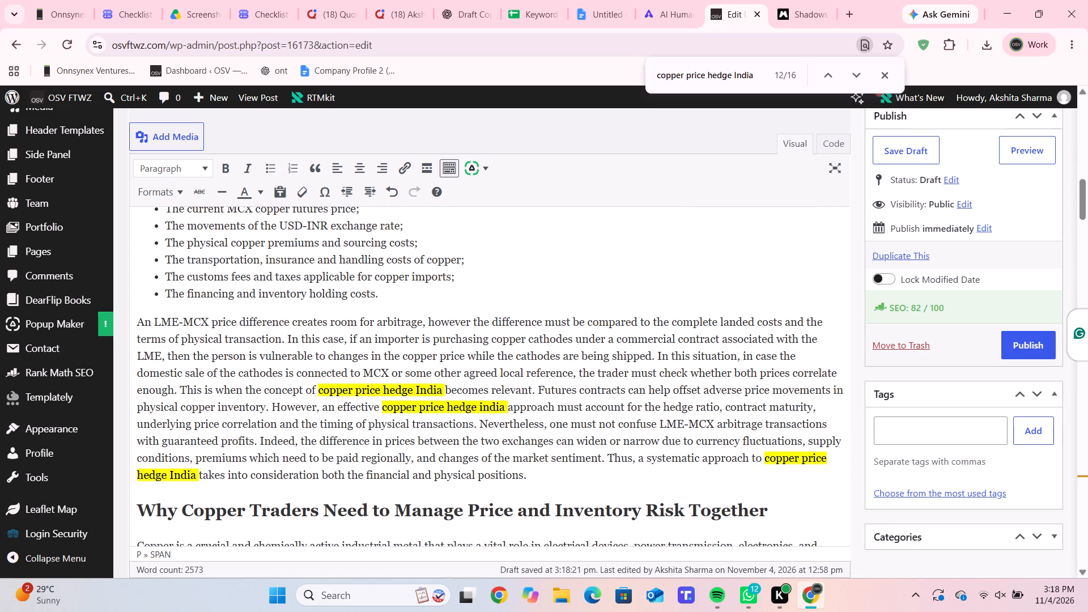
scroll(481, 448, "down", 2)
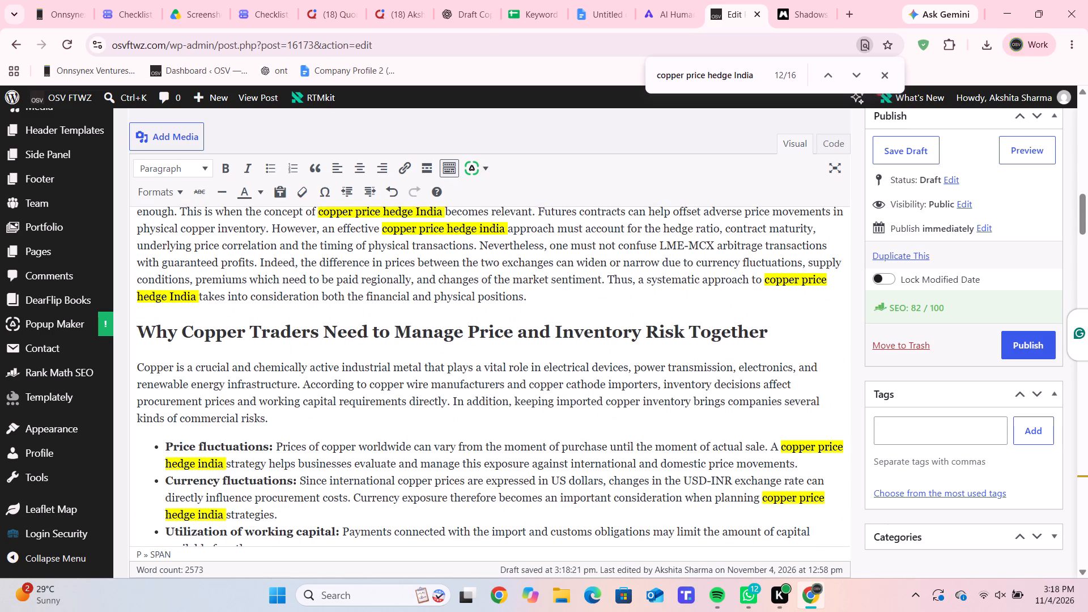
scroll(481, 448, "down", 10)
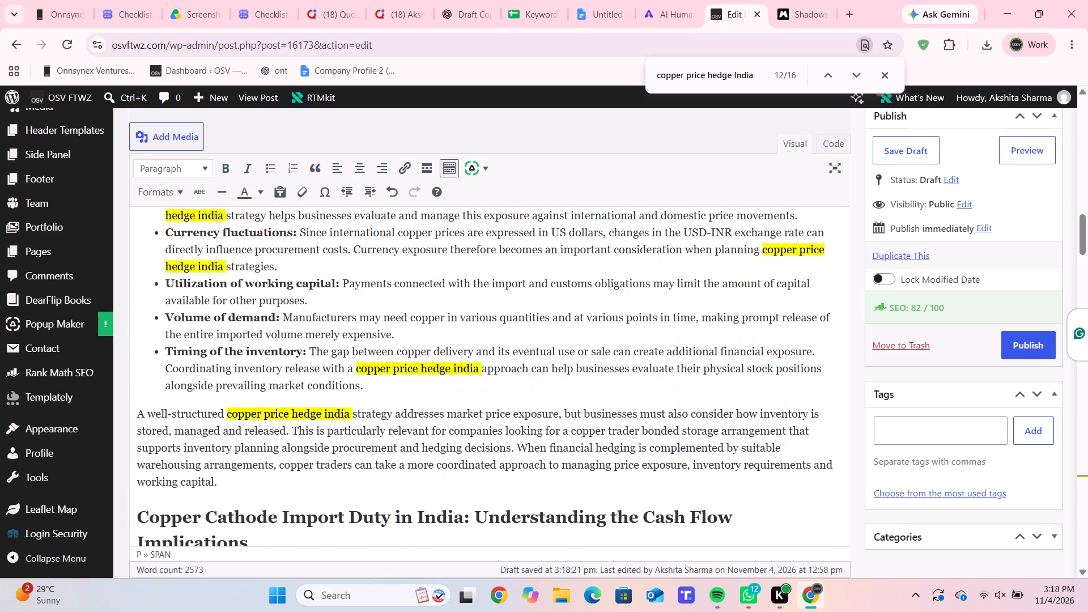
scroll(481, 448, "down", 9)
Review the bonded storage support points and the hedge and FTWZ inventory planning section of the draft.
scroll(481, 448, "up", 4)
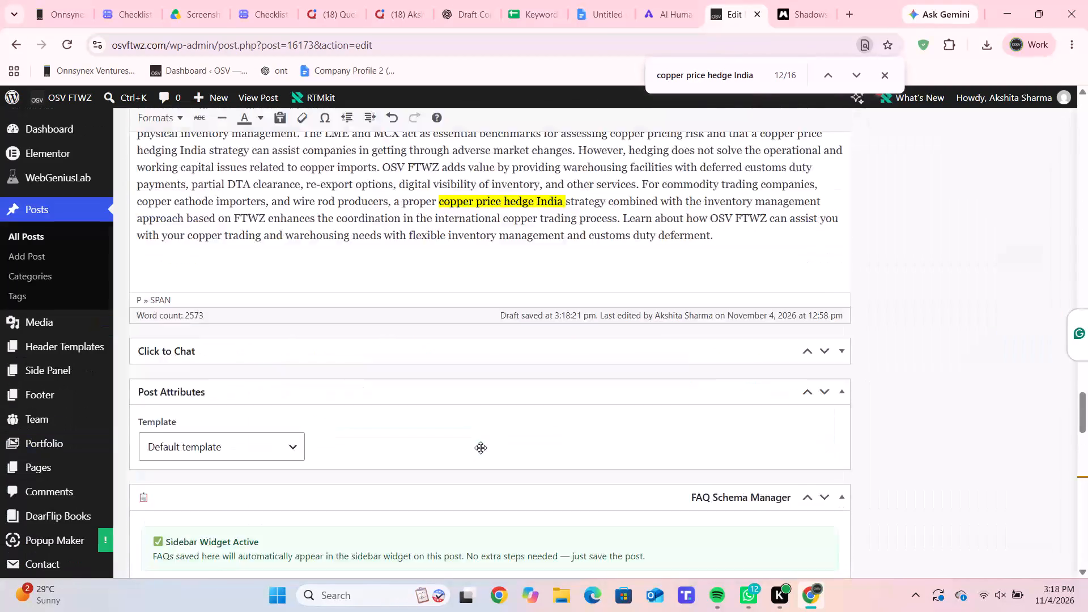
scroll(481, 448, "right", 5)
scroll(481, 448, "up", 3)
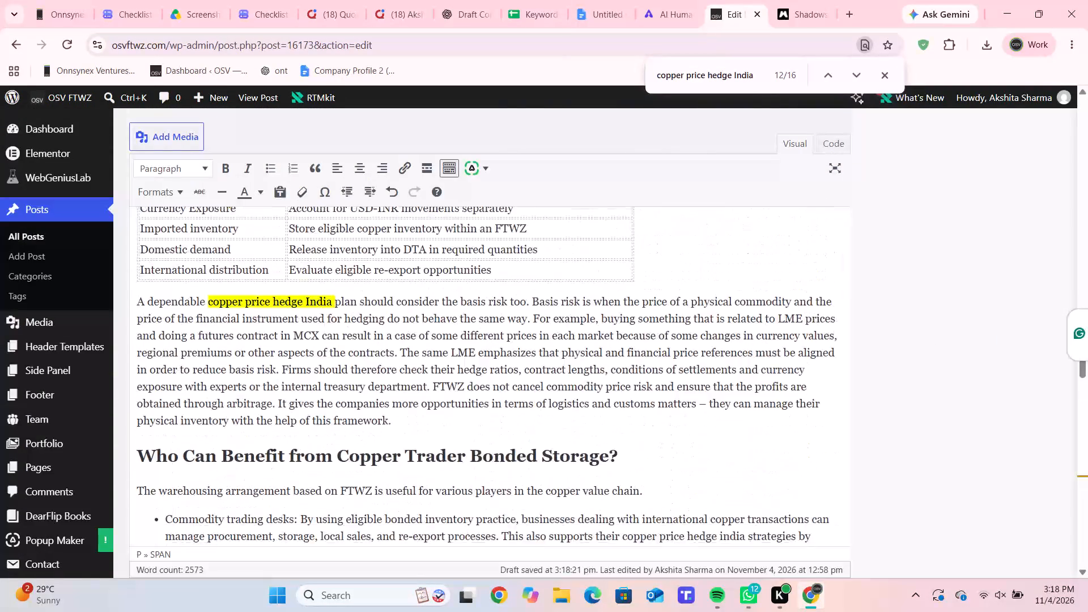
scroll(481, 448, "up", 14)
scroll(481, 448, "right", 1)
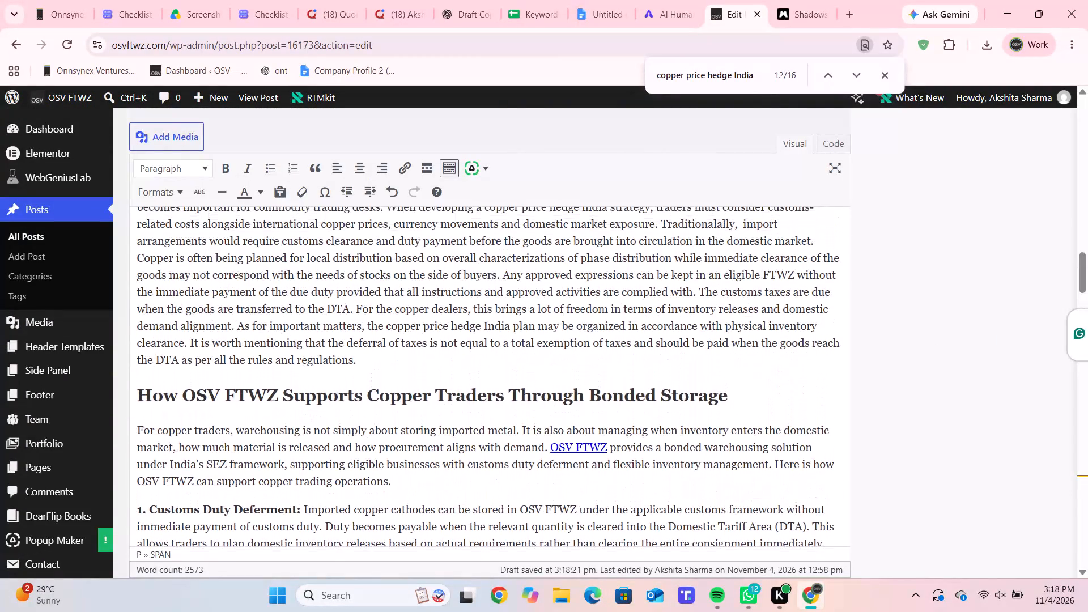
scroll(481, 448, "right", 1)
scroll(481, 448, "down", 2)
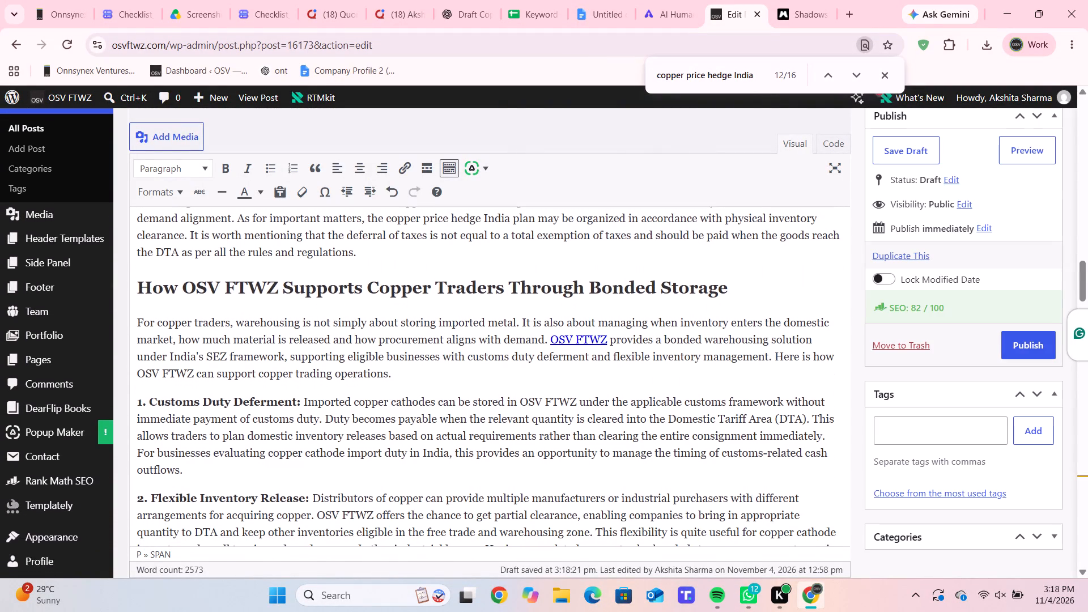
scroll(481, 448, "down", 1)
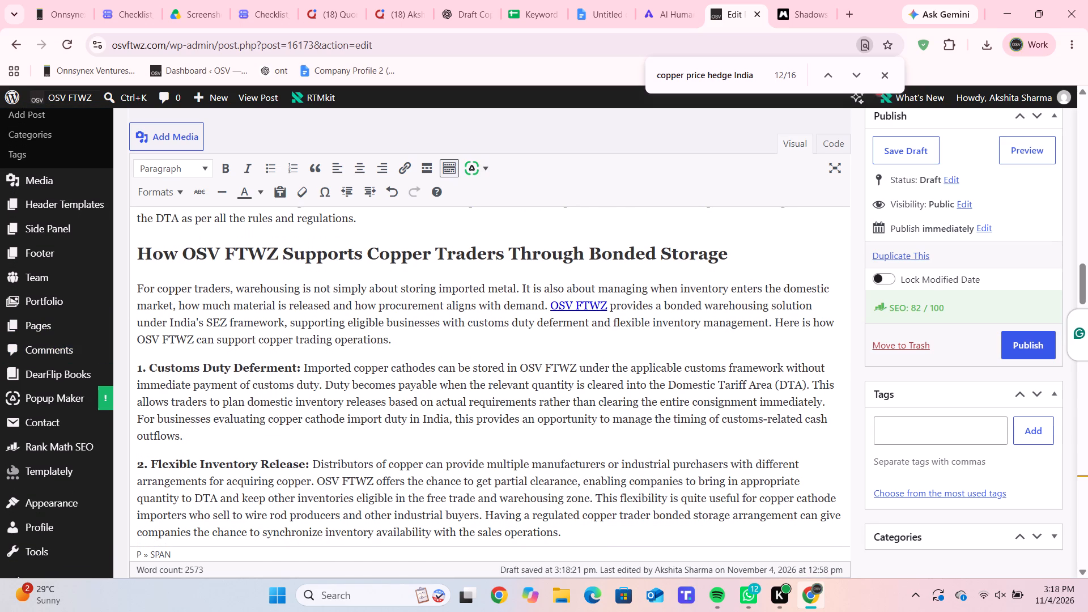
scroll(320, 388, "down", 1)
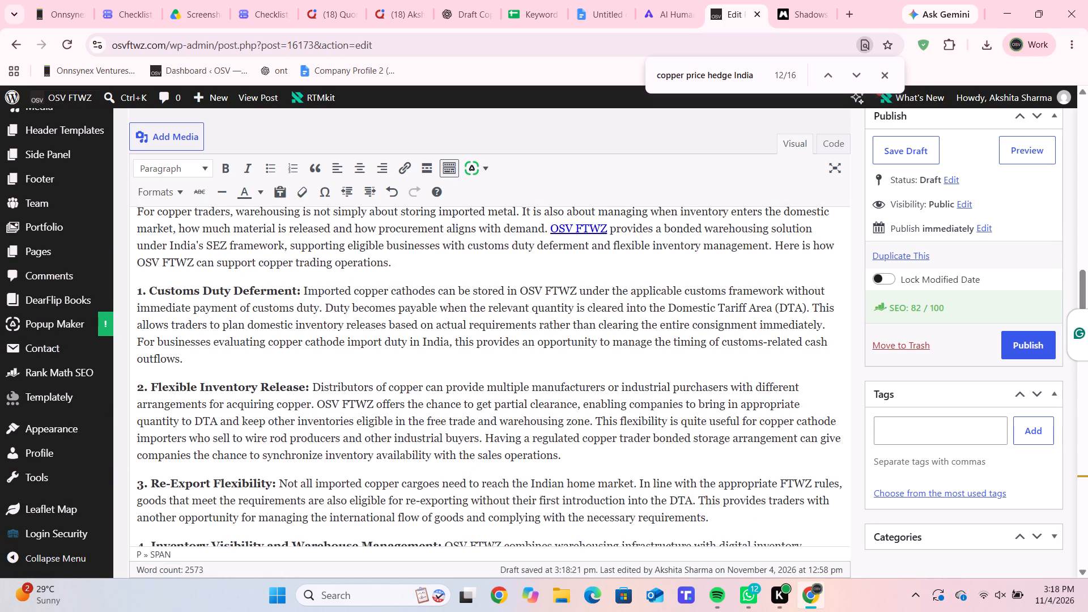
scroll(320, 388, "down", 3)
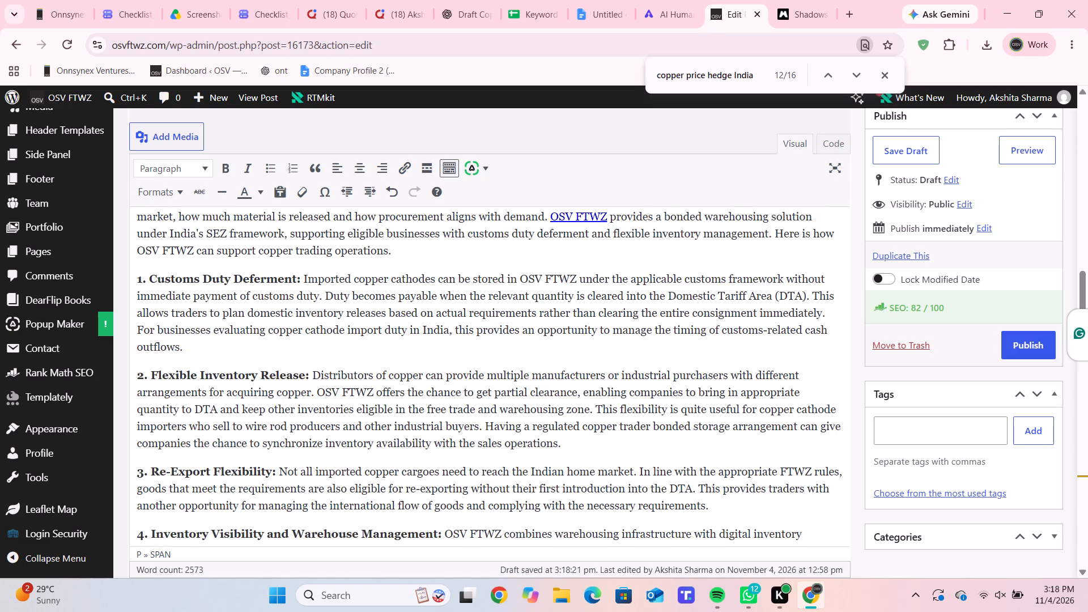
scroll(320, 388, "down", 2)
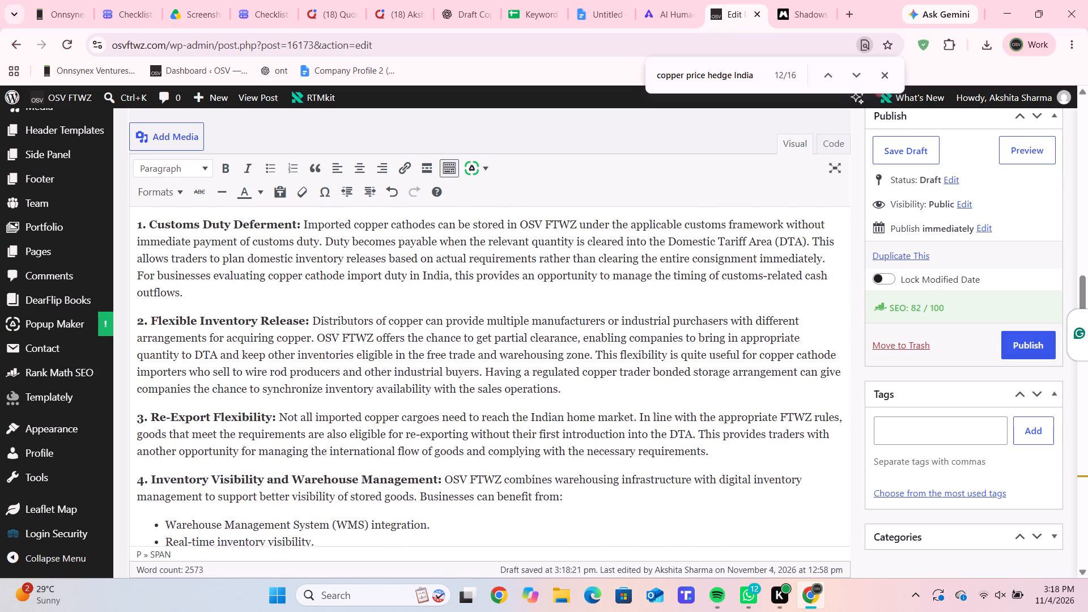
scroll(320, 388, "down", 2)
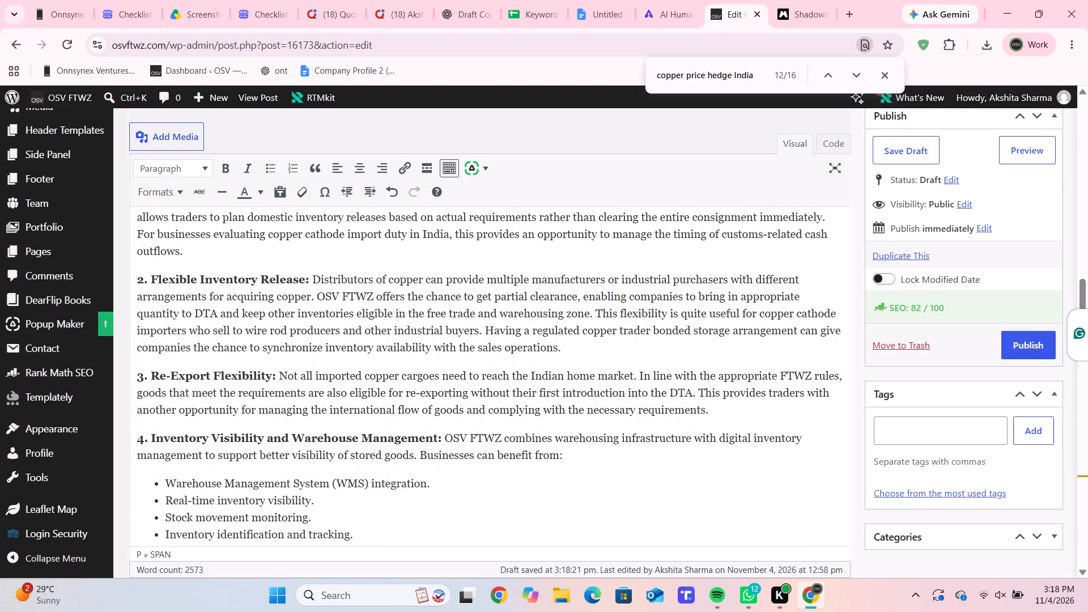
scroll(320, 388, "down", 2)
scroll(320, 388, "up", 2)
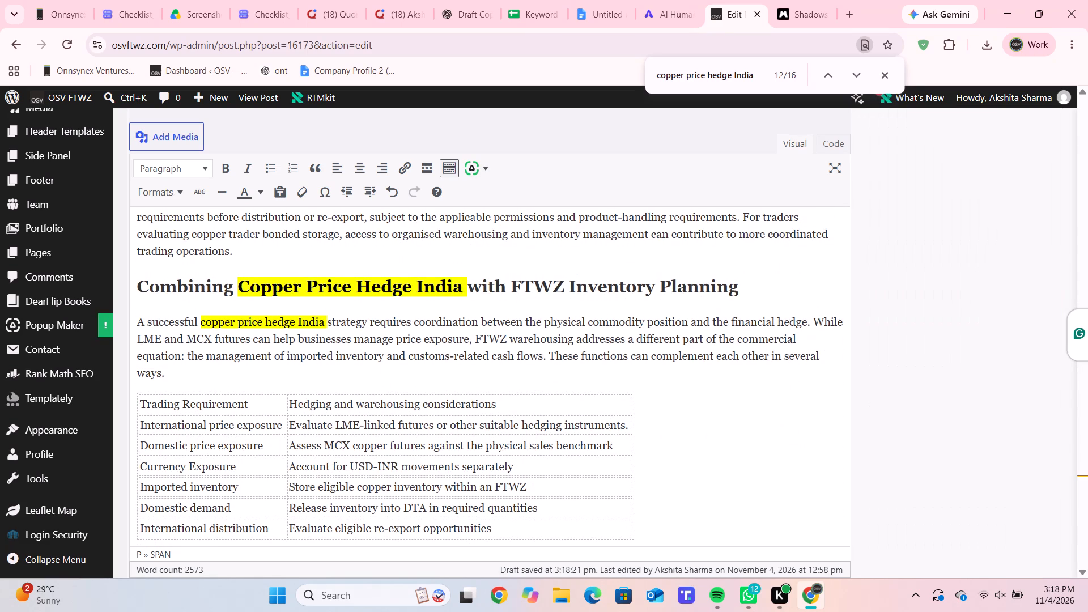
scroll(320, 388, "up", 1)
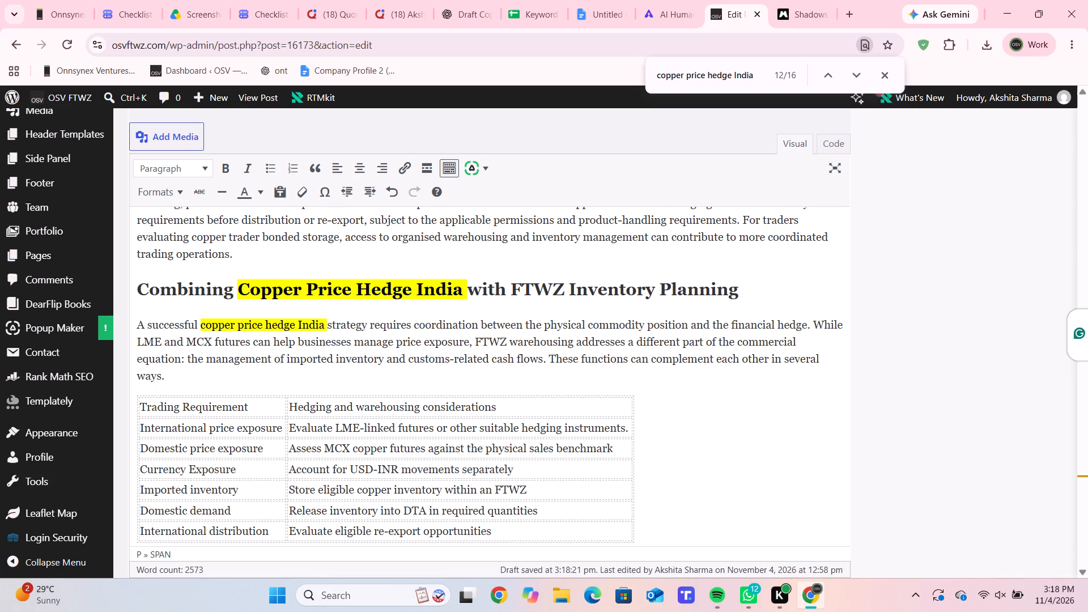
scroll(320, 388, "up", 11)
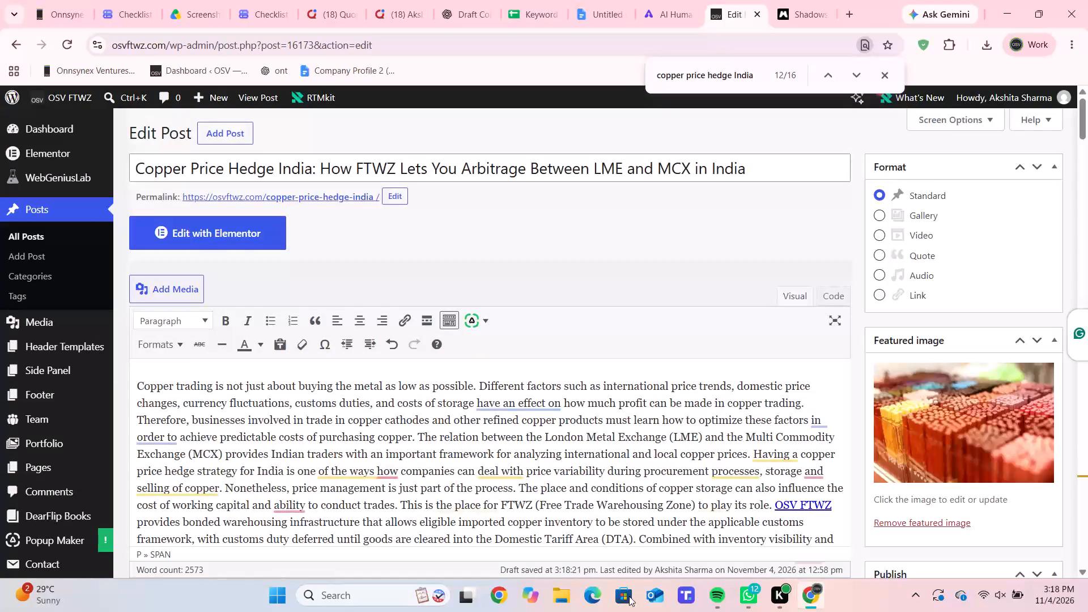
Publish the "Copper Price Hedge India" post and wait for the editor to reload.
scroll(691, 394, "down", 1)
scroll(922, 432, "down", 2)
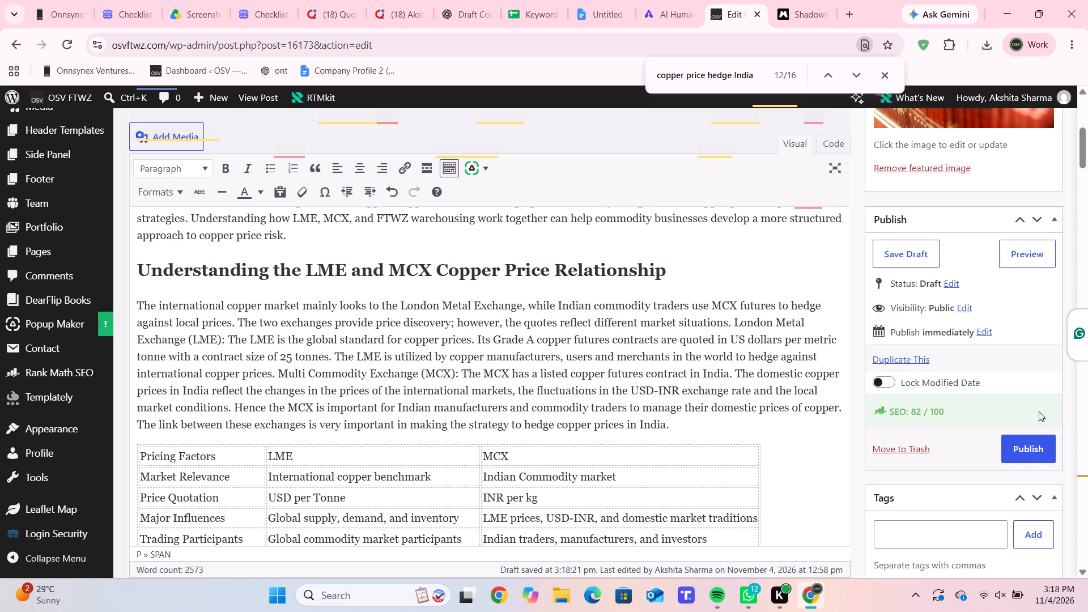
left_click(1029, 458)
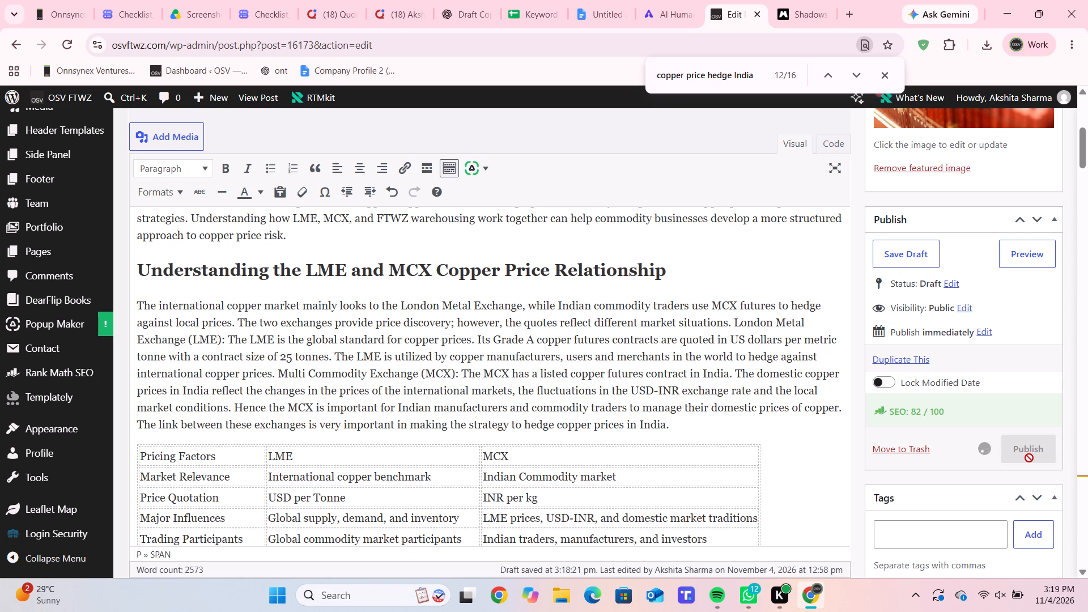
scroll(1029, 458, "up", 5)
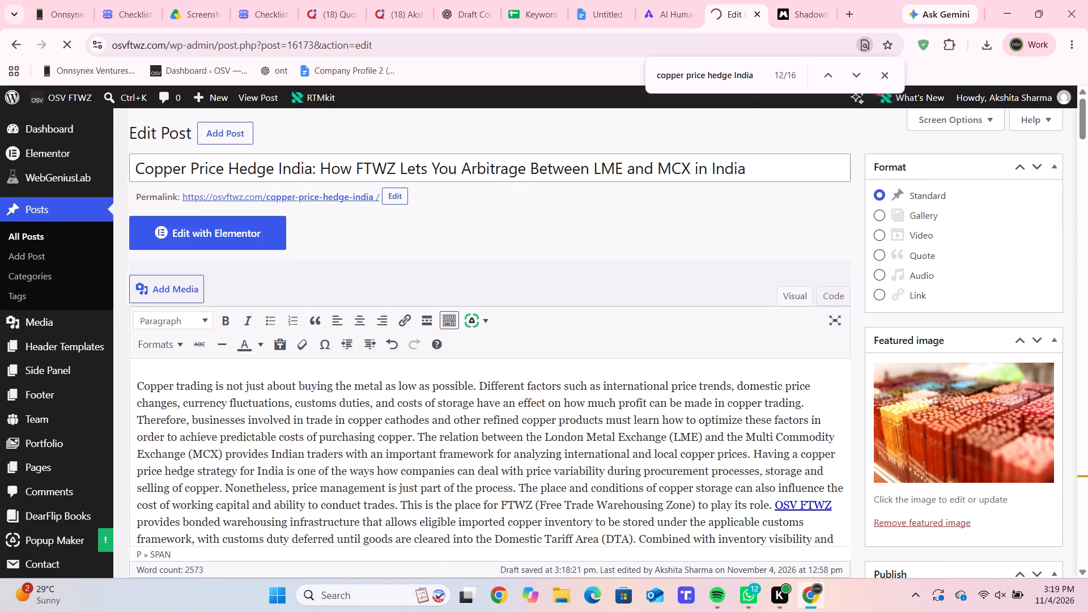
left_click(418, 485)
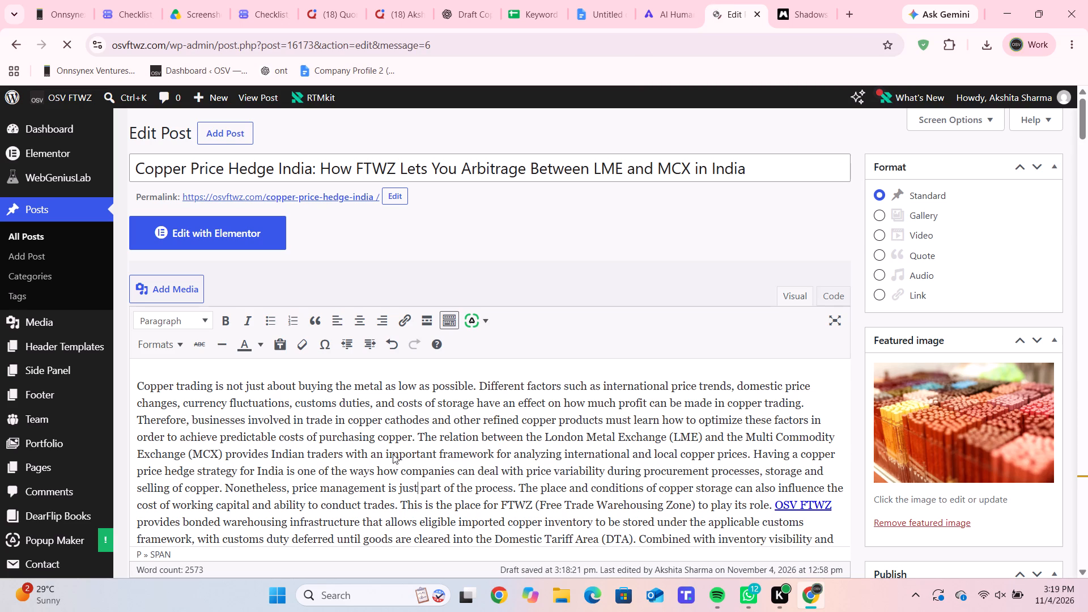
scroll(393, 454, "down", 1)
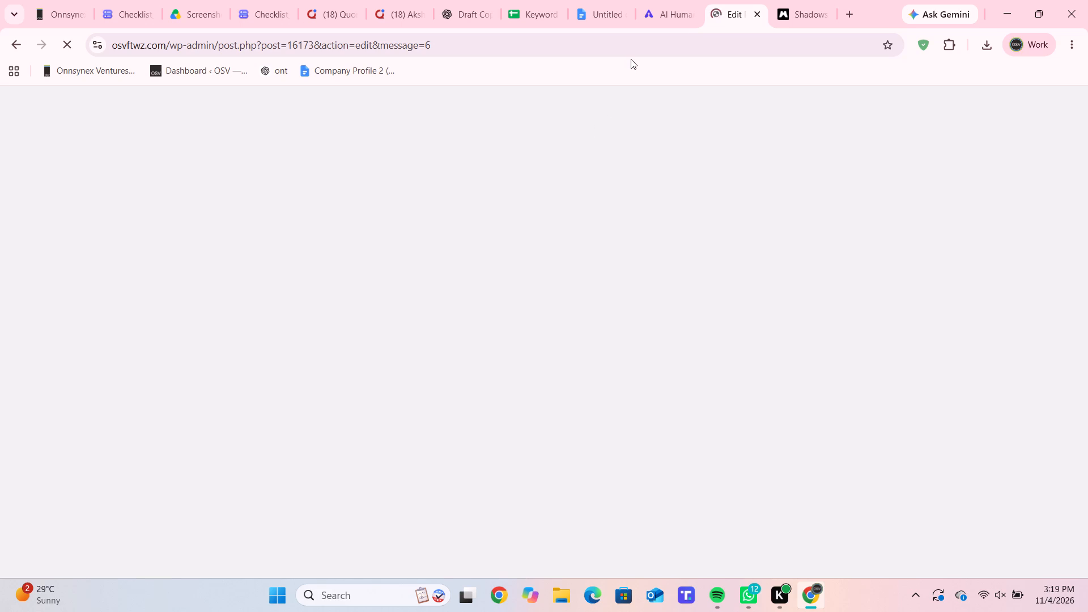
left_click(715, 22)
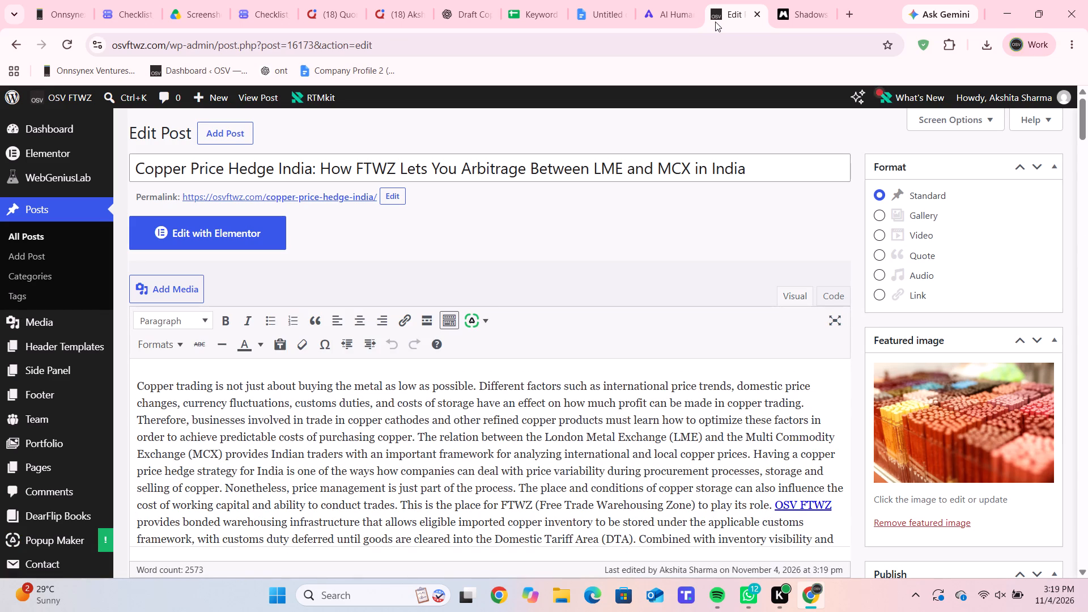
Check the published post's Rank Math snippet preview, focus keyword and body content.
scroll(664, 411, "down", 17)
scroll(664, 411, "down", 8)
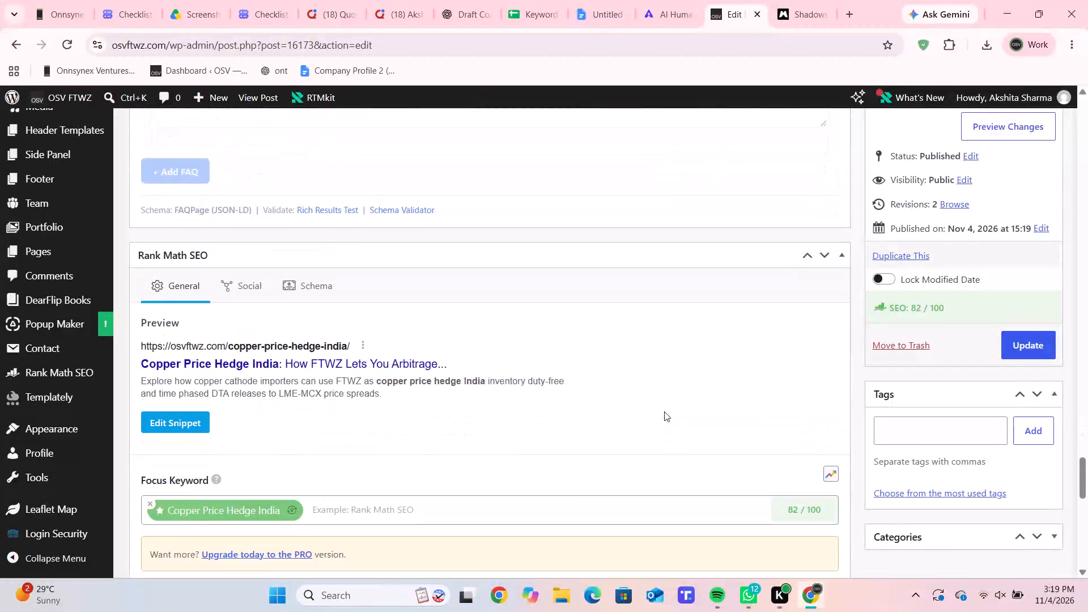
scroll(664, 411, "down", 3)
scroll(664, 411, "up", 6)
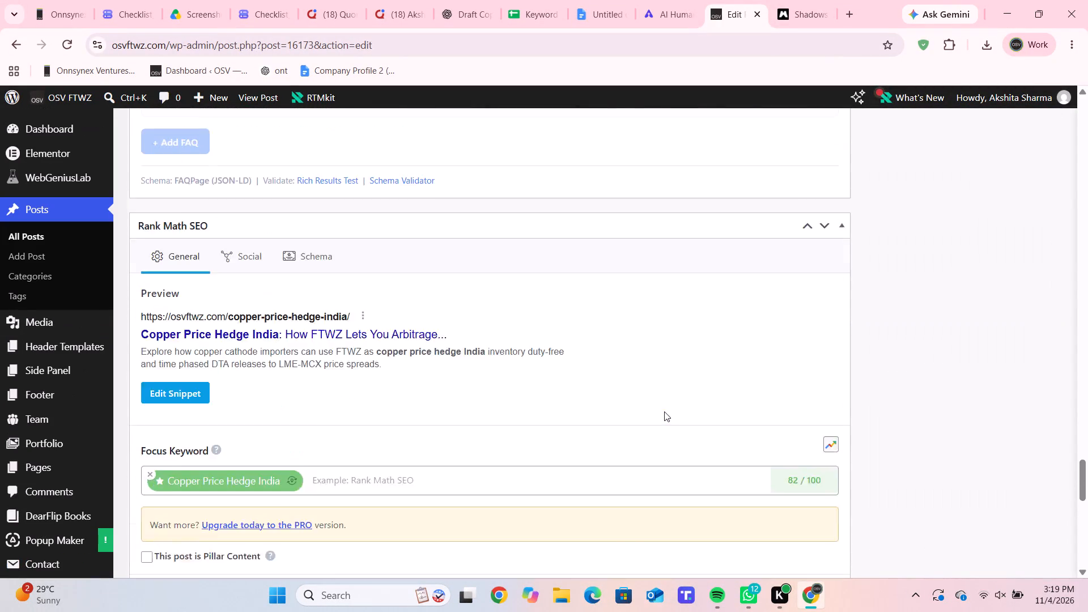
scroll(664, 411, "up", 7)
scroll(520, 388, "up", 14)
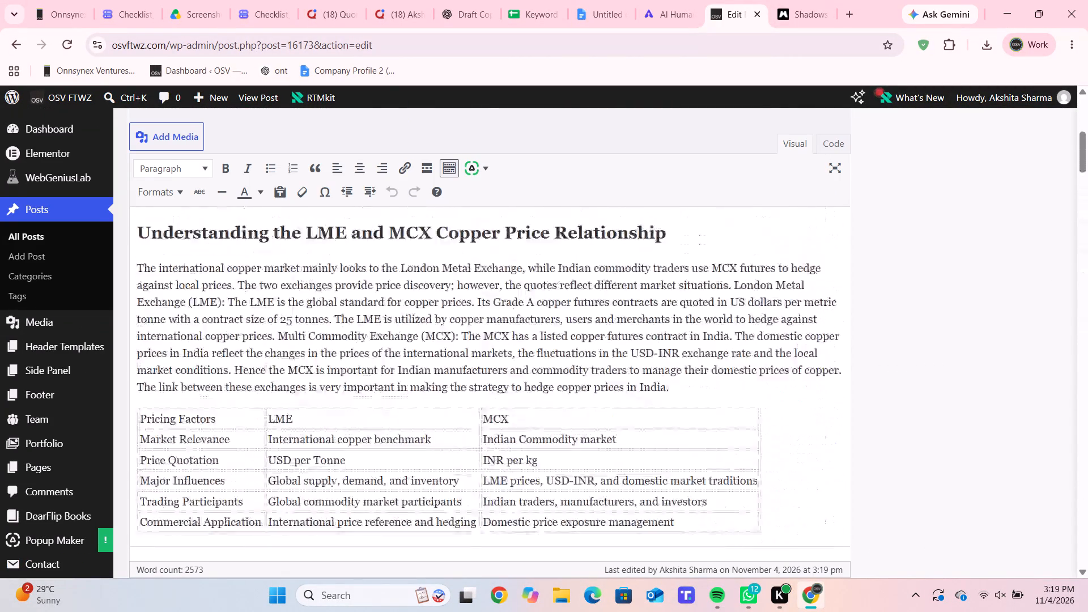
Check the Delegation task table on the Doer Dashboard.
left_click(46, 0)
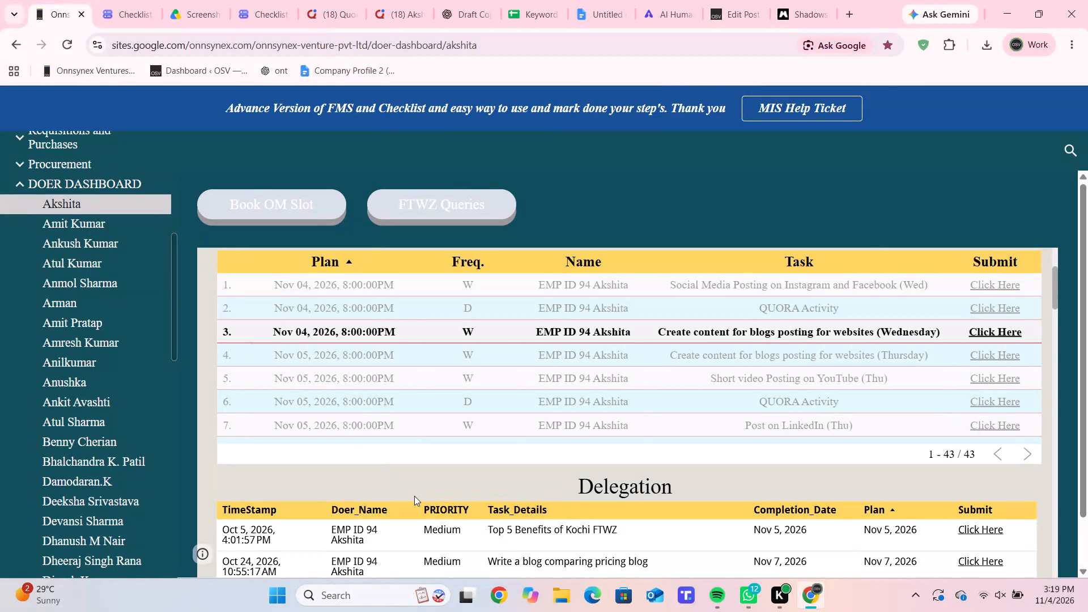
scroll(414, 496, "down", 2)
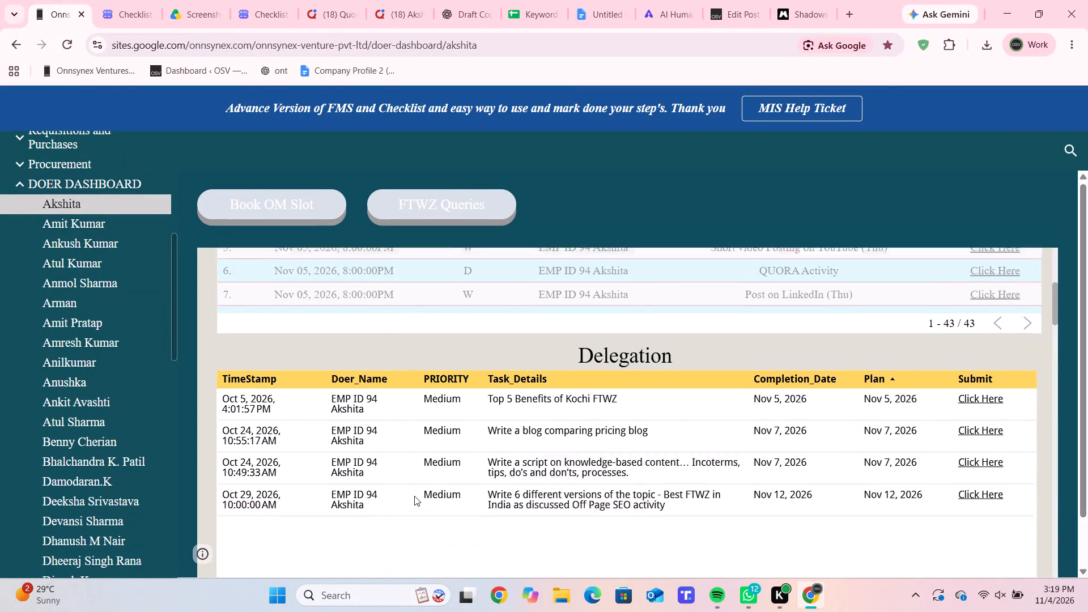
scroll(414, 496, "down", 1)
Search Google for "gurpurab 2026?" in a new tab and look through the festival dates in the results.
left_click(849, 11)
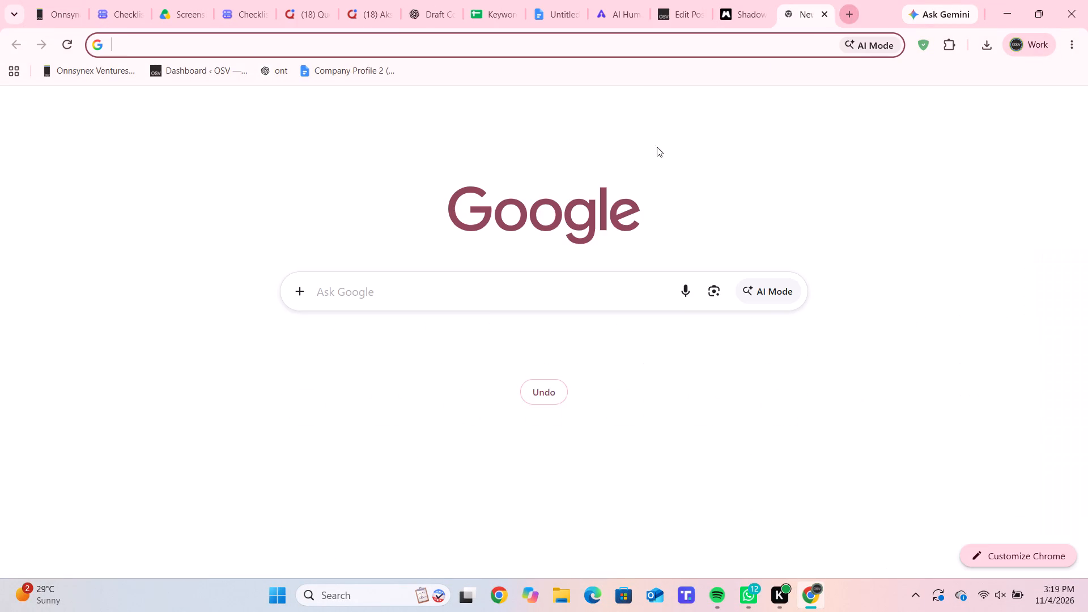
left_click(462, 289)
type("gurpurab")
key("space")
type("2026?")
key("Return")
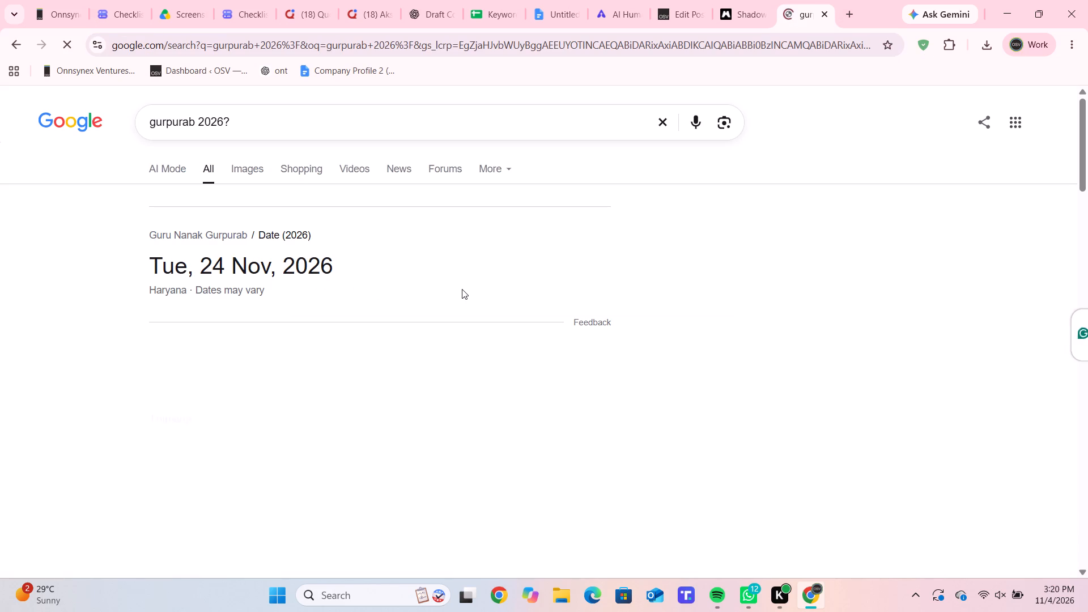
left_click(696, 0)
left_click(729, 1)
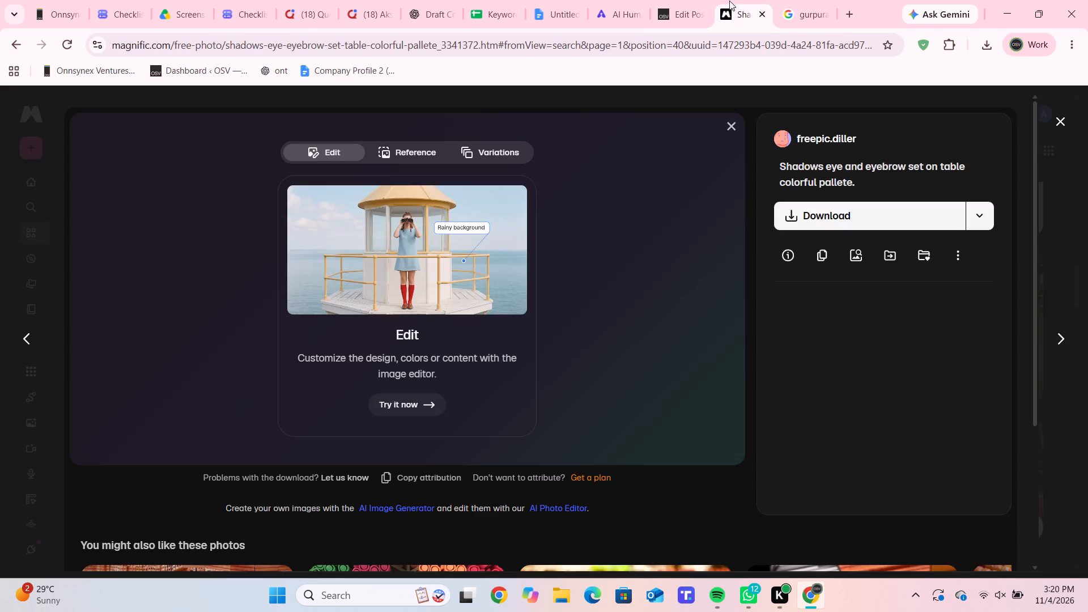
left_click(781, 25)
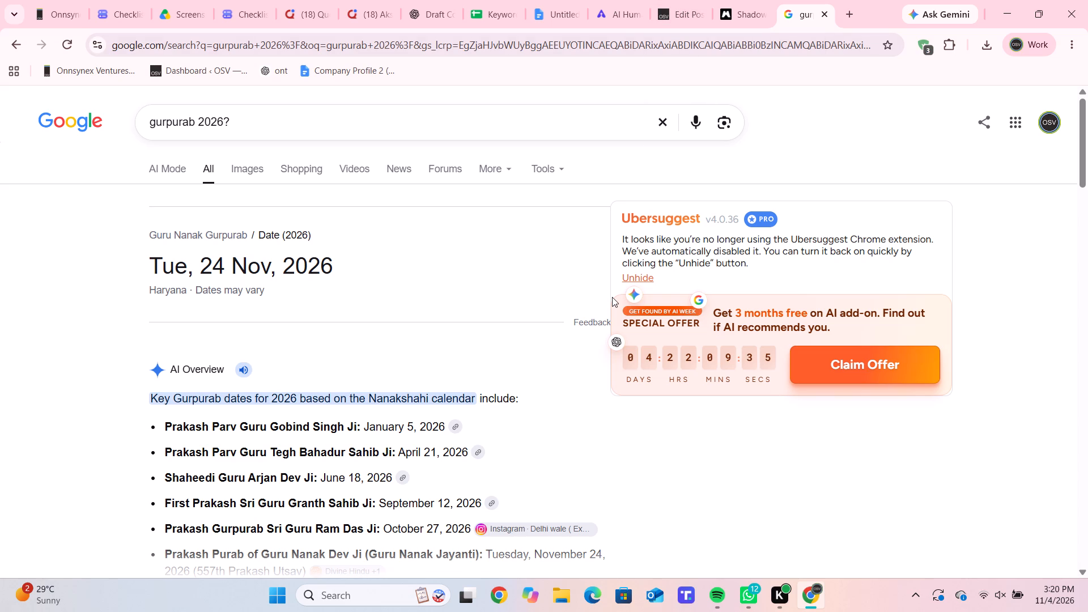
scroll(612, 297, "down", 1)
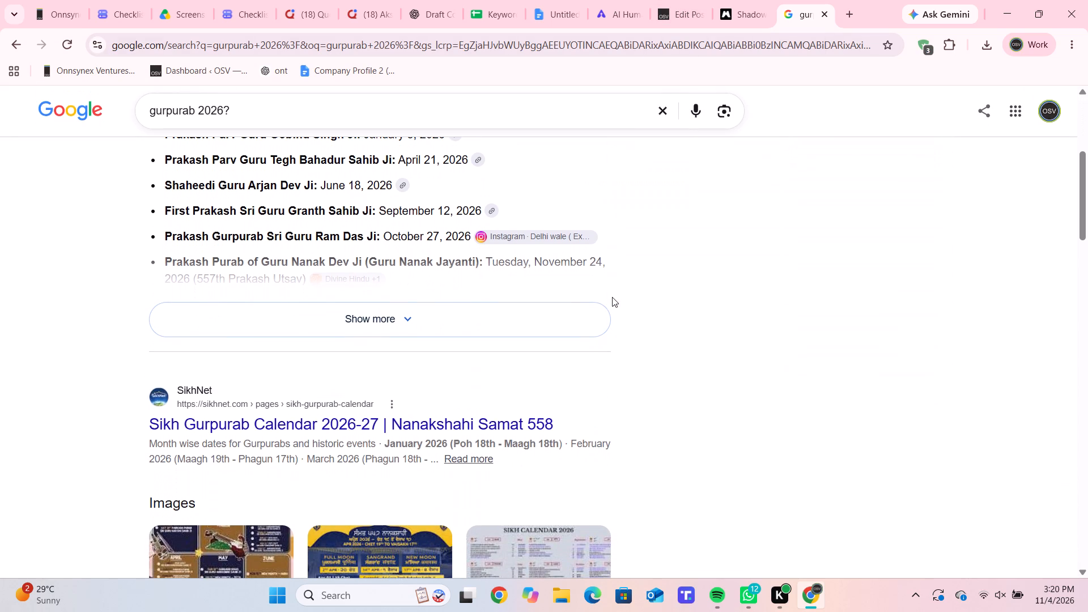
scroll(612, 297, "down", 1)
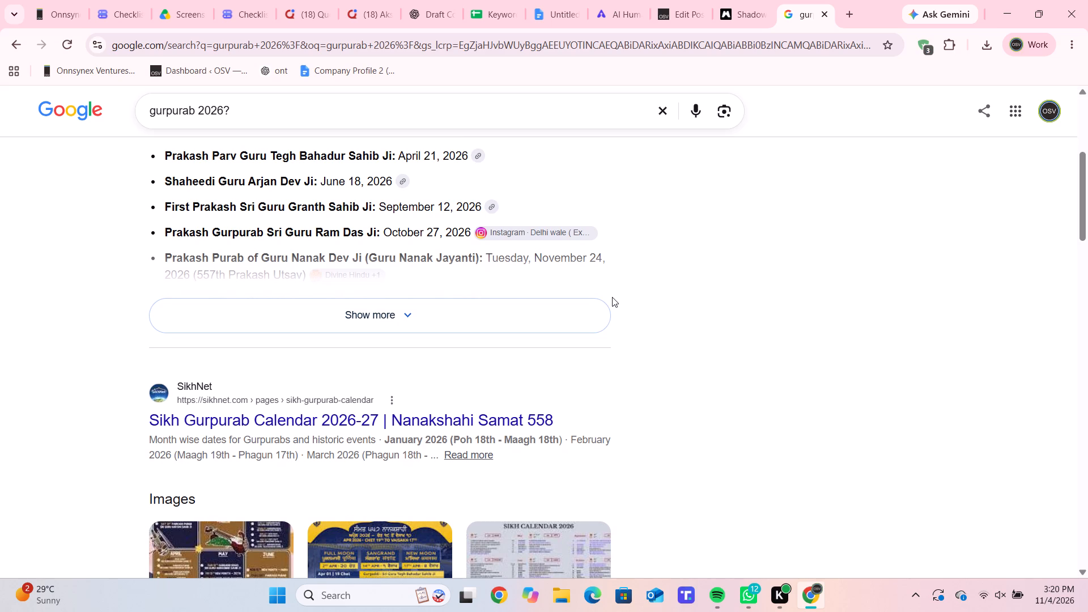
scroll(612, 297, "down", 2)
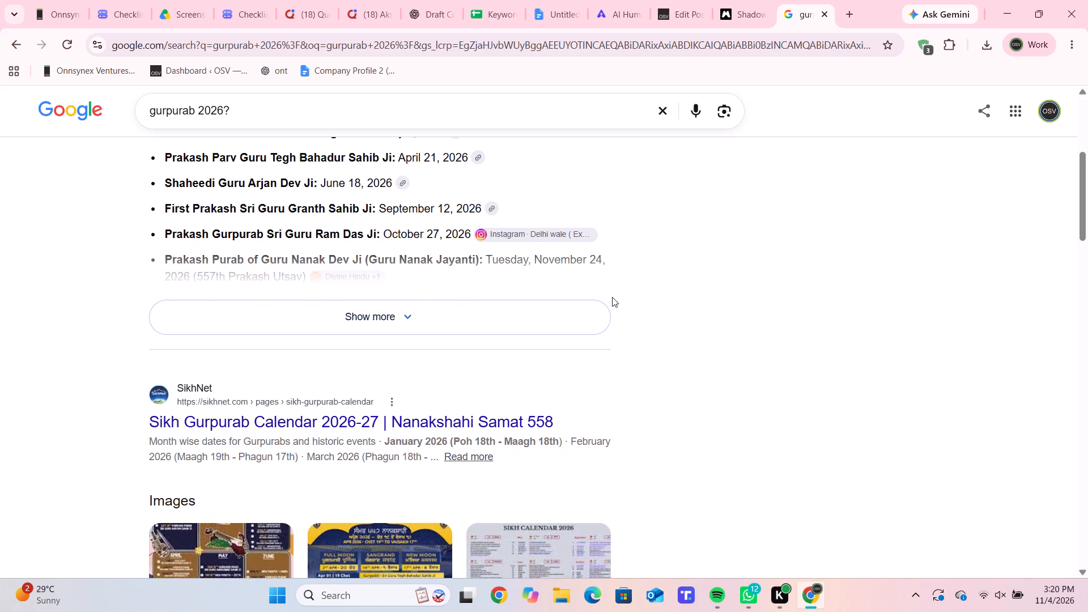
scroll(612, 297, "down", 2)
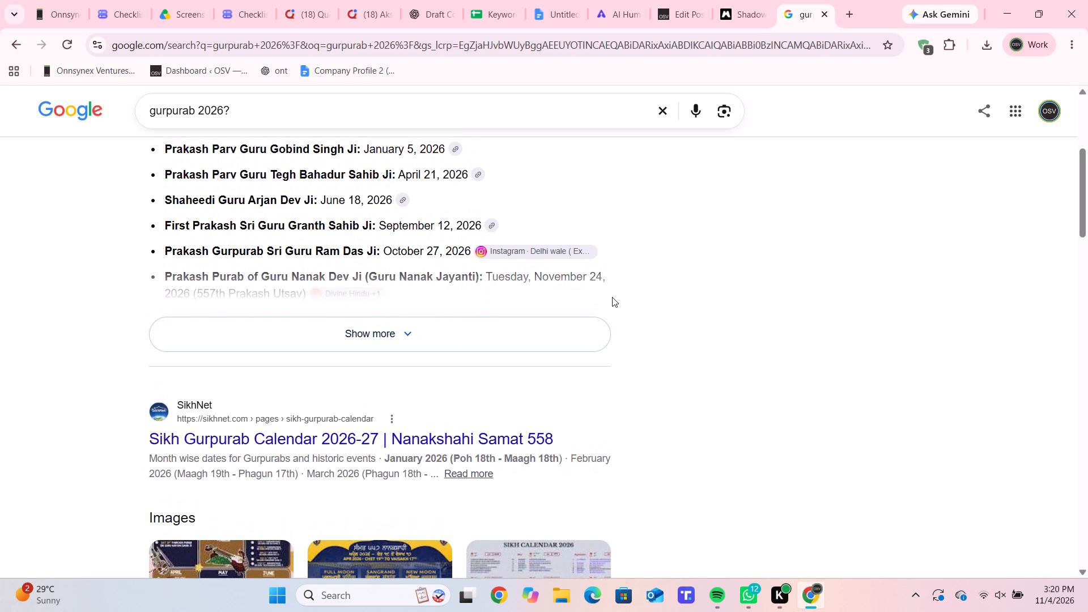
Return to the published copper price hedge post in WordPress and skim its body through the Conclusion and back to the title.
left_click(715, 0)
left_click(694, 0)
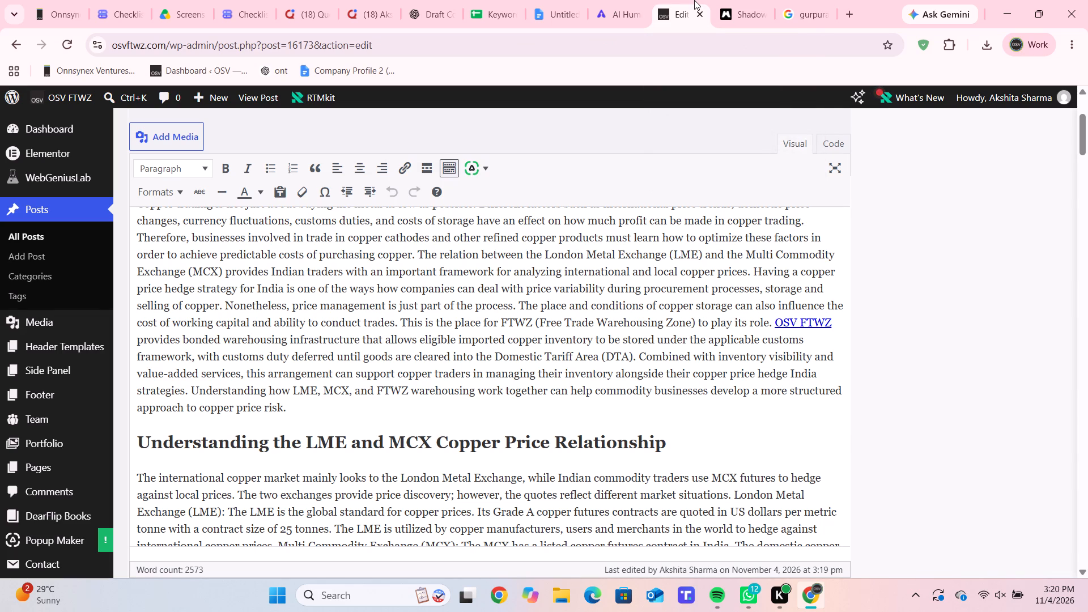
left_click(694, 0)
scroll(868, 121, "down", 1)
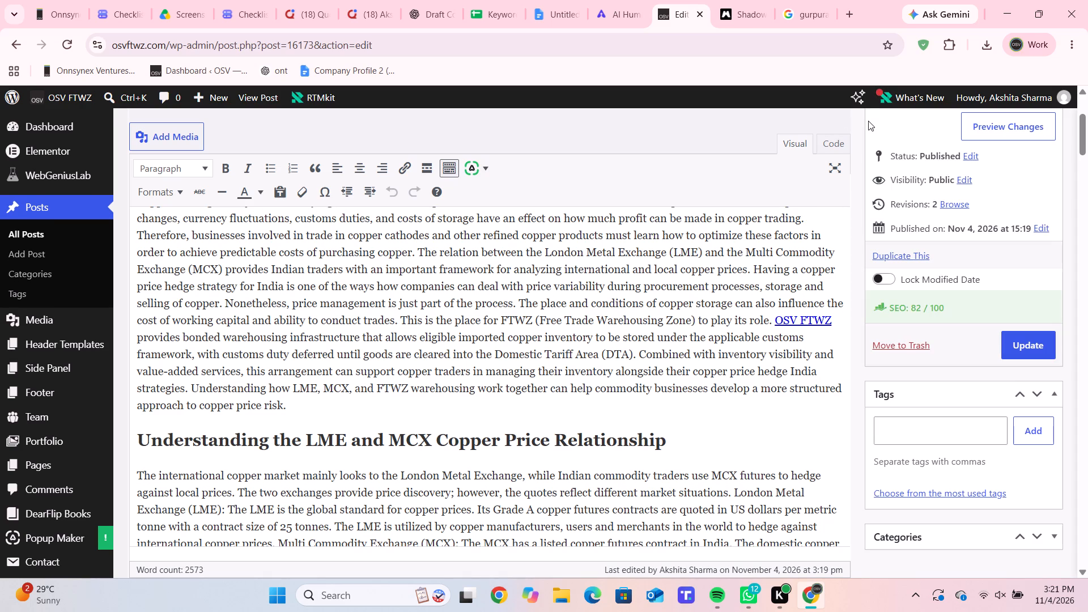
scroll(868, 121, "down", 1)
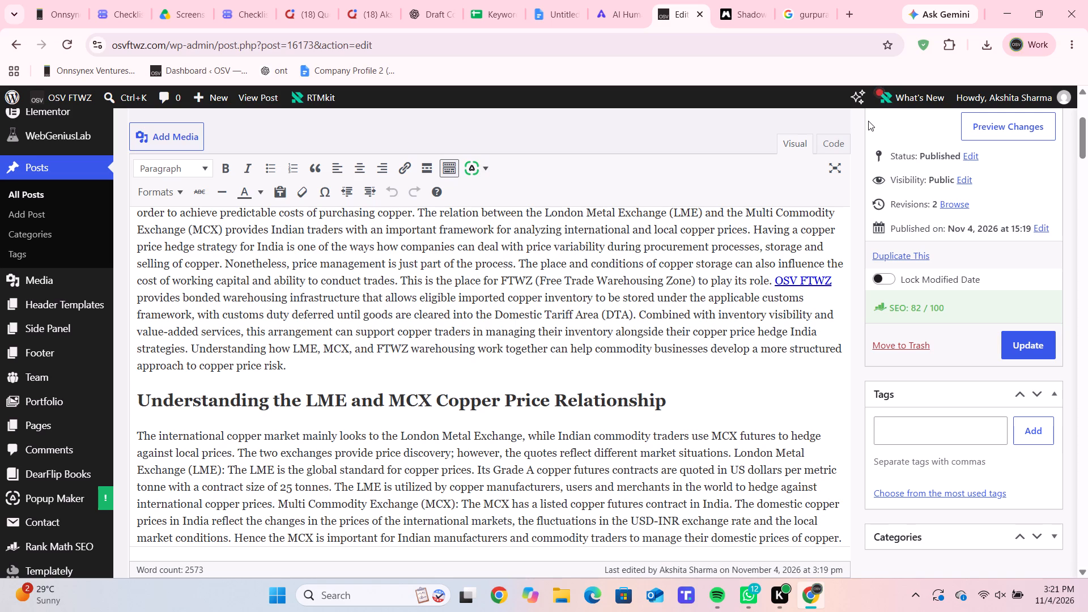
scroll(868, 121, "down", 2)
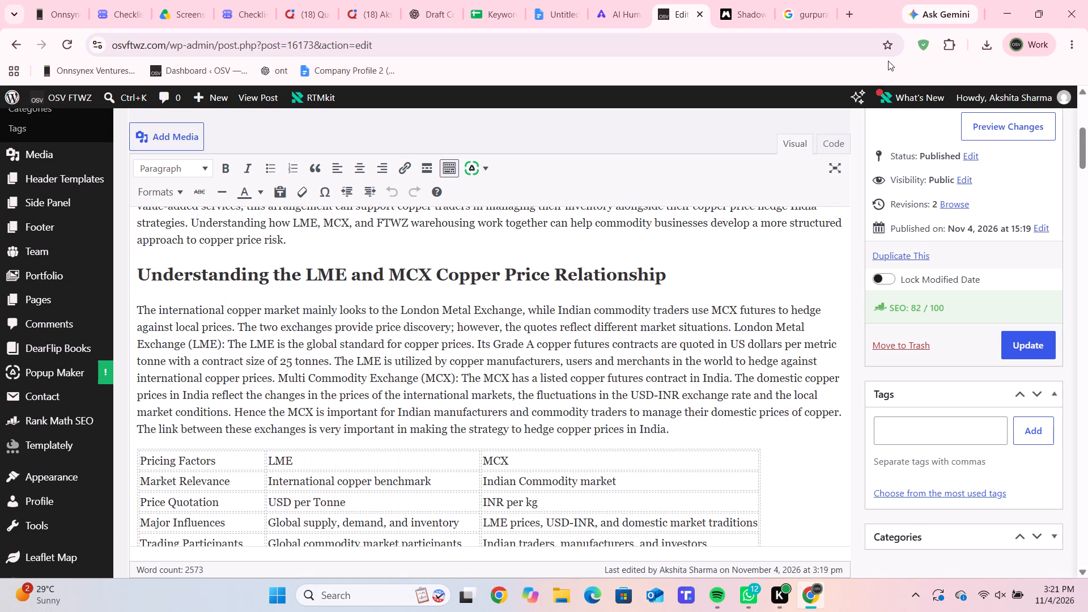
scroll(751, 334, "down", 7)
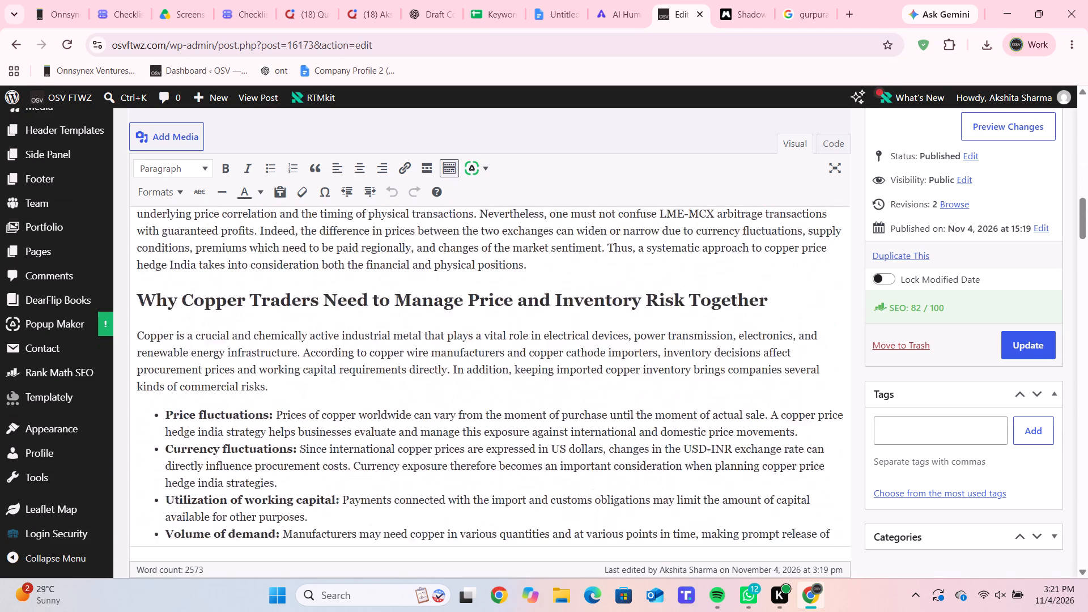
scroll(751, 334, "down", 5)
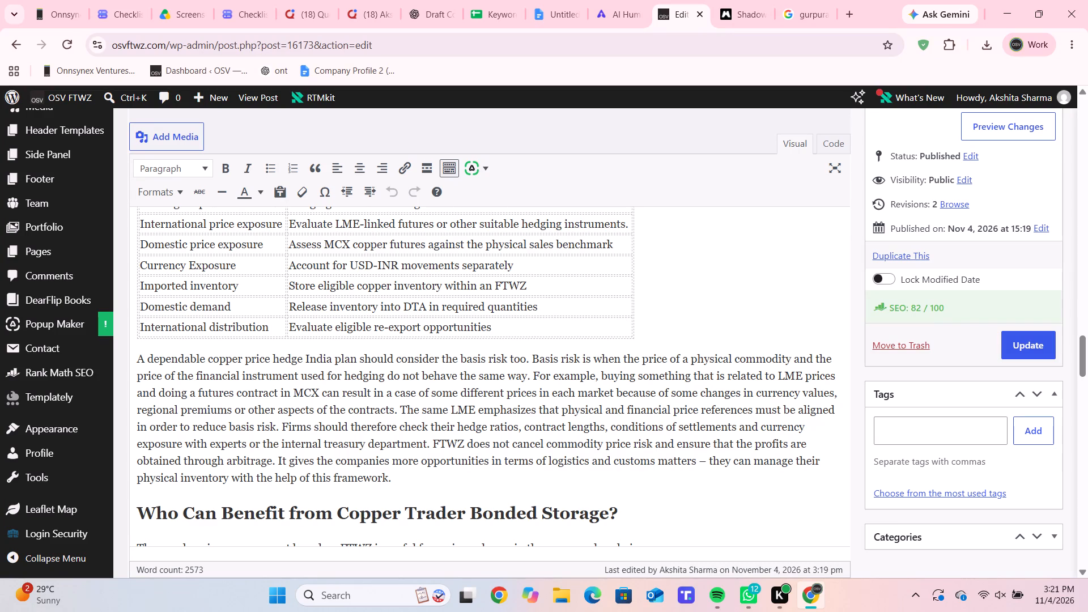
scroll(804, 233, "down", 1)
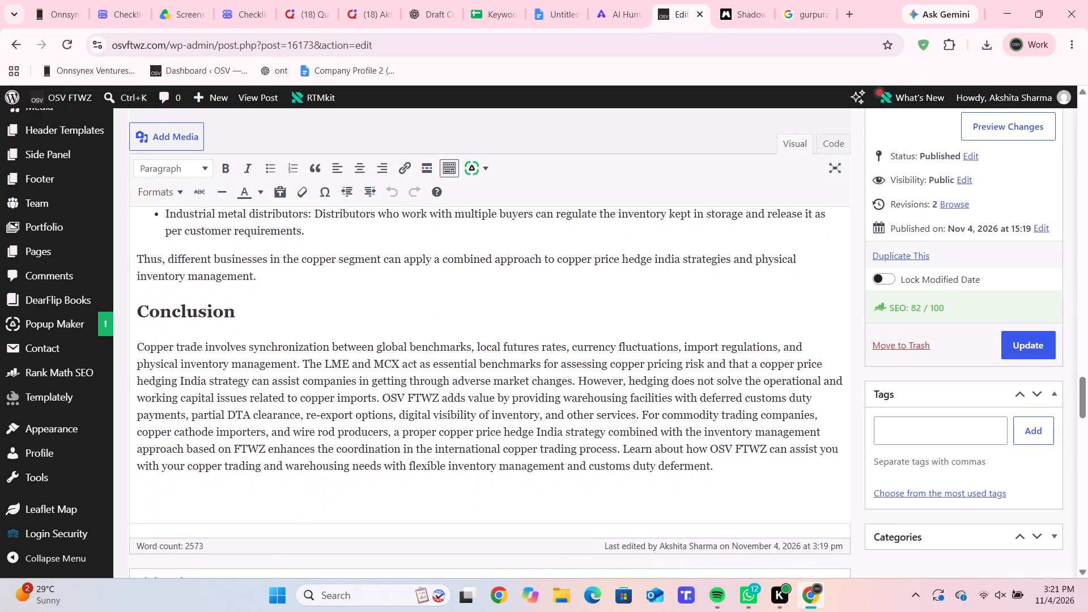
scroll(804, 233, "down", 1)
scroll(804, 233, "up", 11)
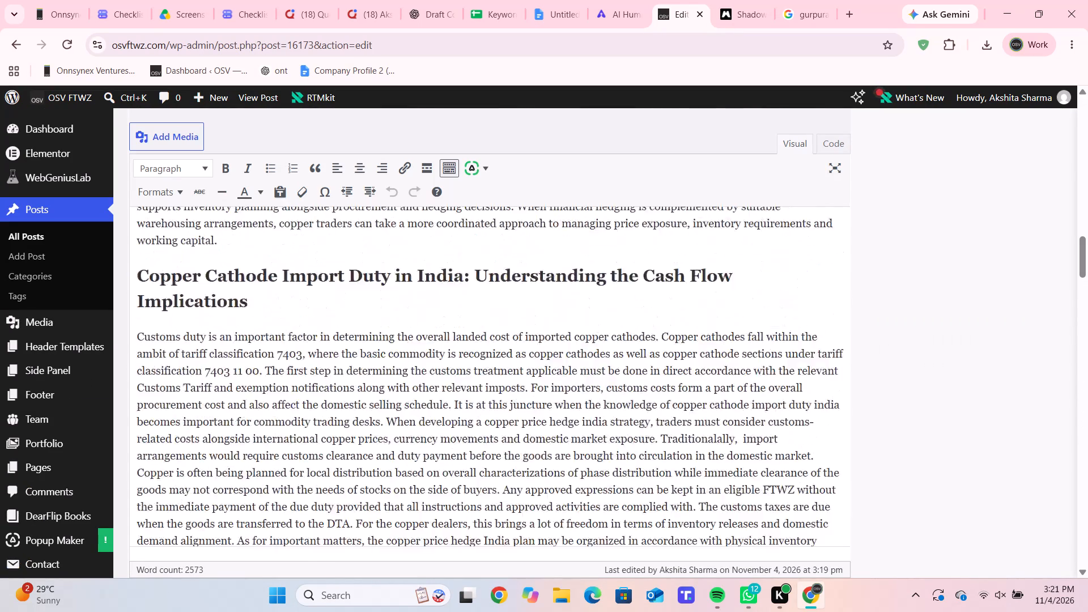
scroll(804, 233, "up", 5)
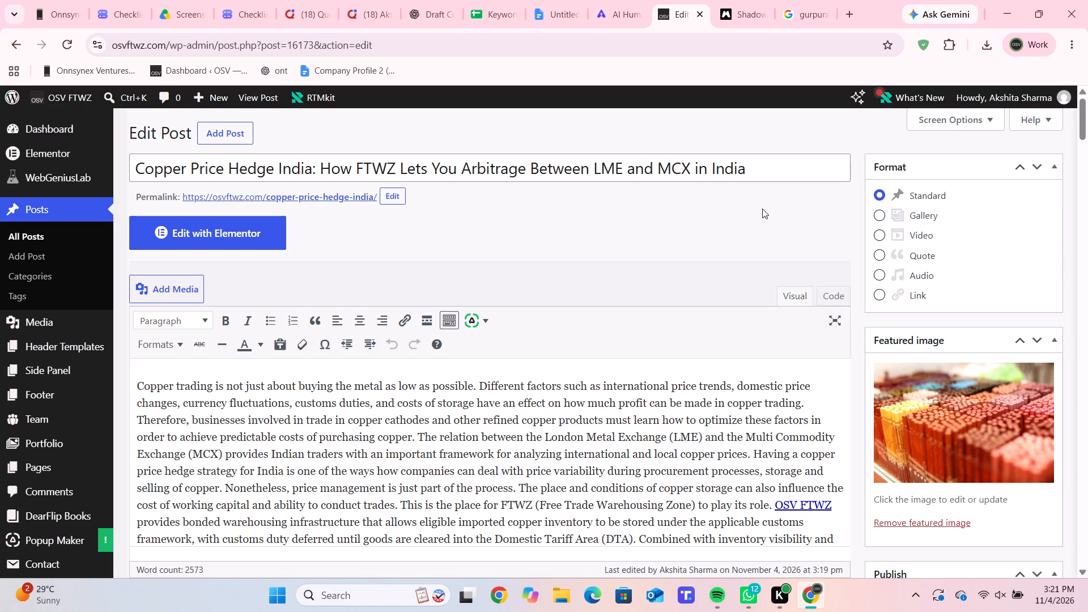
Return to the Doer Dashboard and review the pending tasks in the Delegation table.
left_click(76, 0)
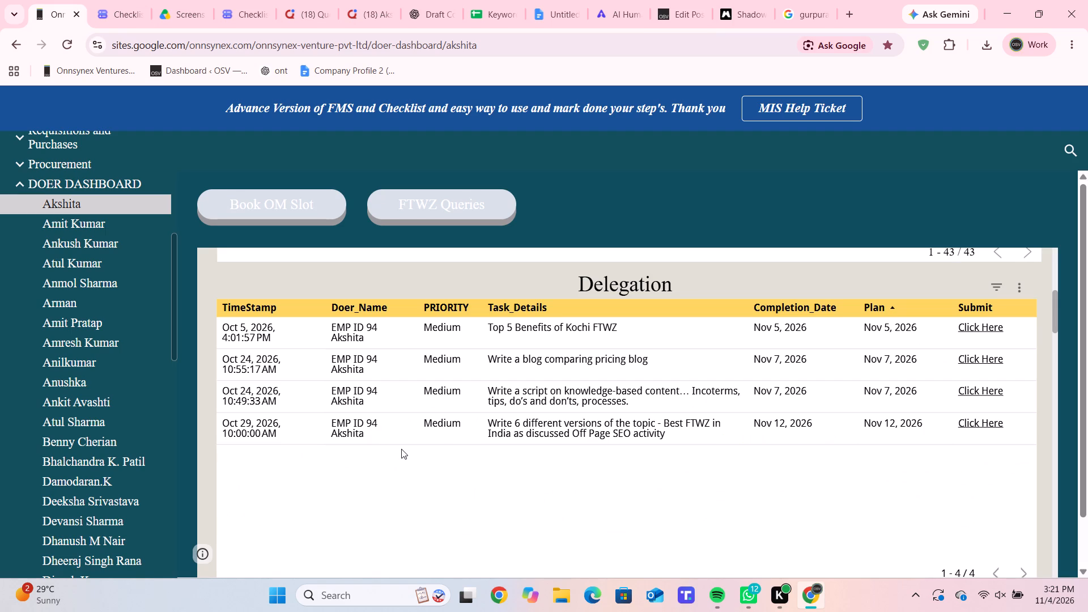
scroll(401, 449, "down", 10)
Select the "Top 5 Benefits of Kochi FTWZ" task row in the Delegation table.
scroll(534, 385, "up", 3)
left_click(599, 334)
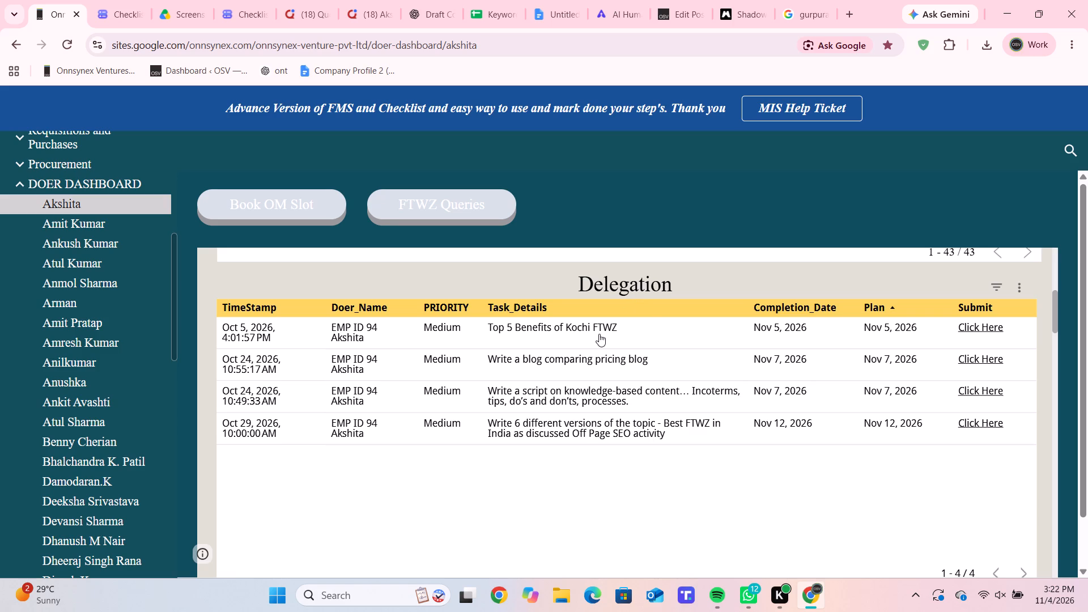
left_click(599, 334)
left_click(599, 334)
left_click(585, 325)
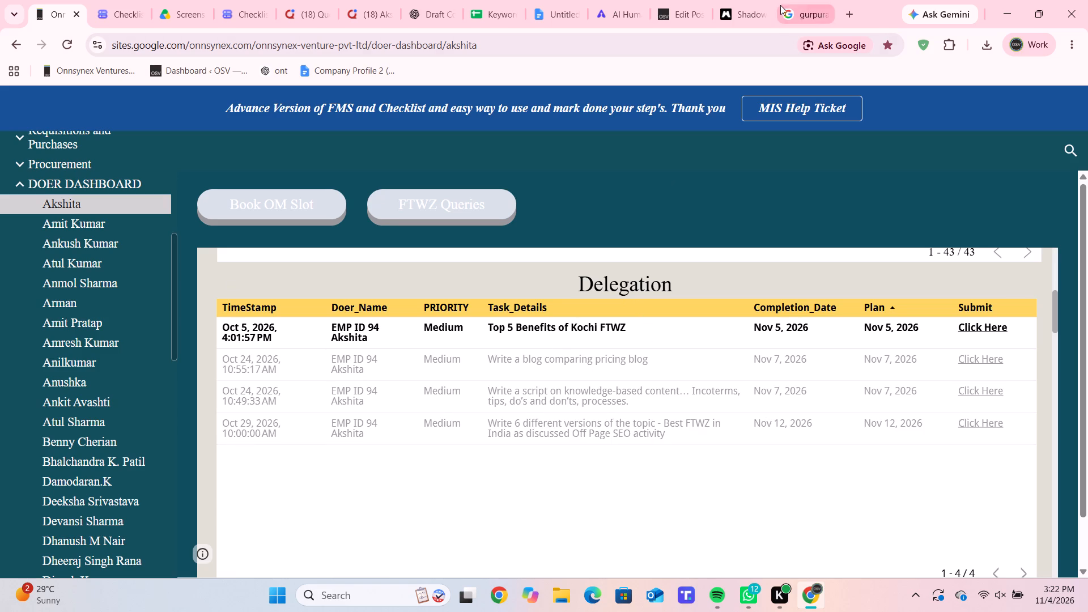
Search Google for "instagram" in a new tab, open Instagram and go to the osv_ftwzs company profile.
left_click(858, 0)
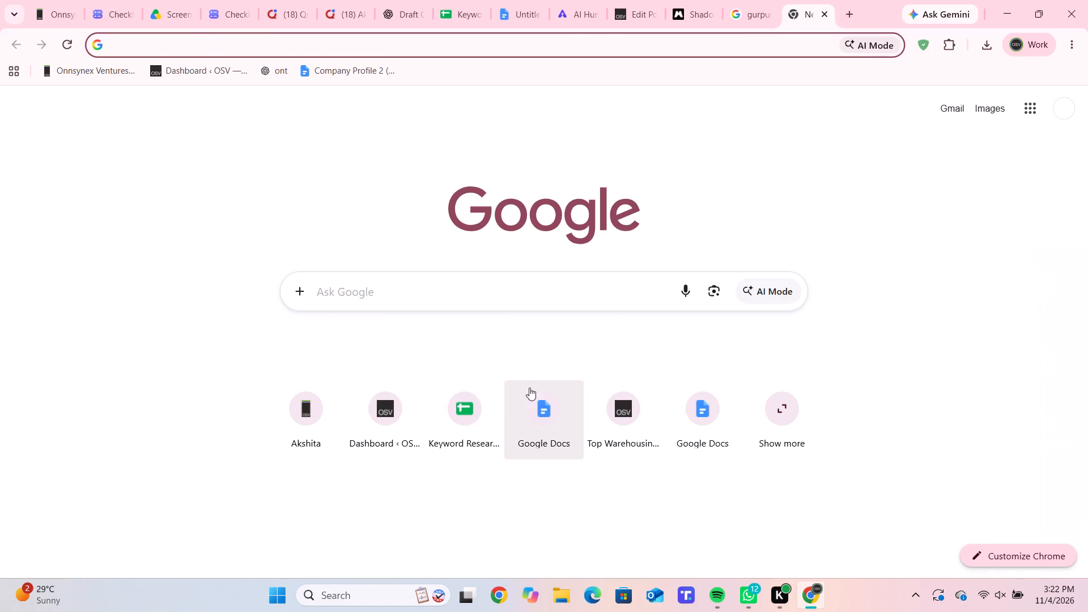
left_click(496, 296)
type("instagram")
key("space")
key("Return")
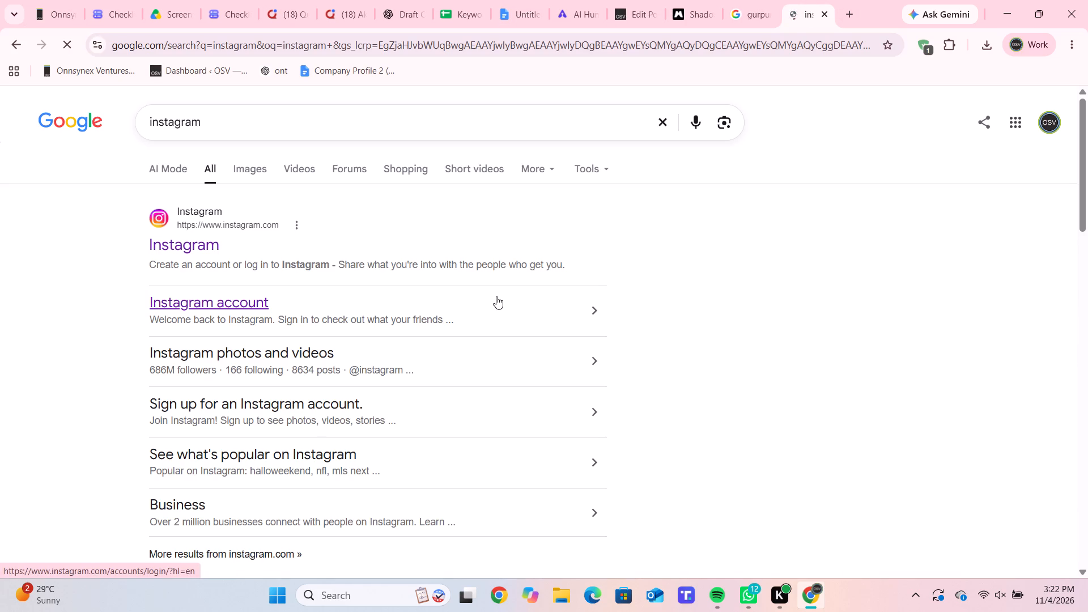
left_click(195, 248)
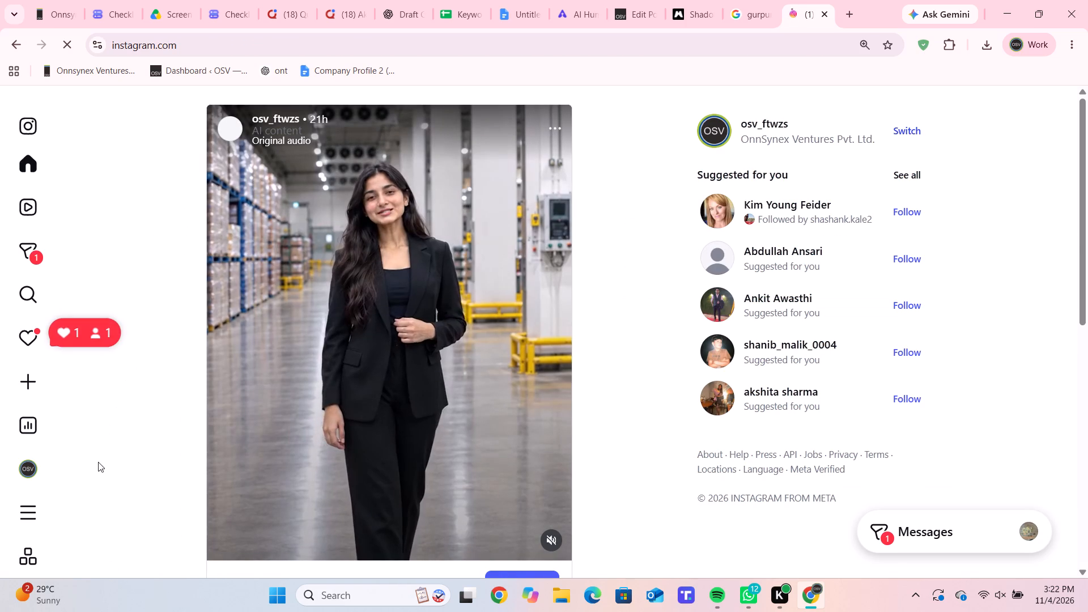
left_click(22, 461)
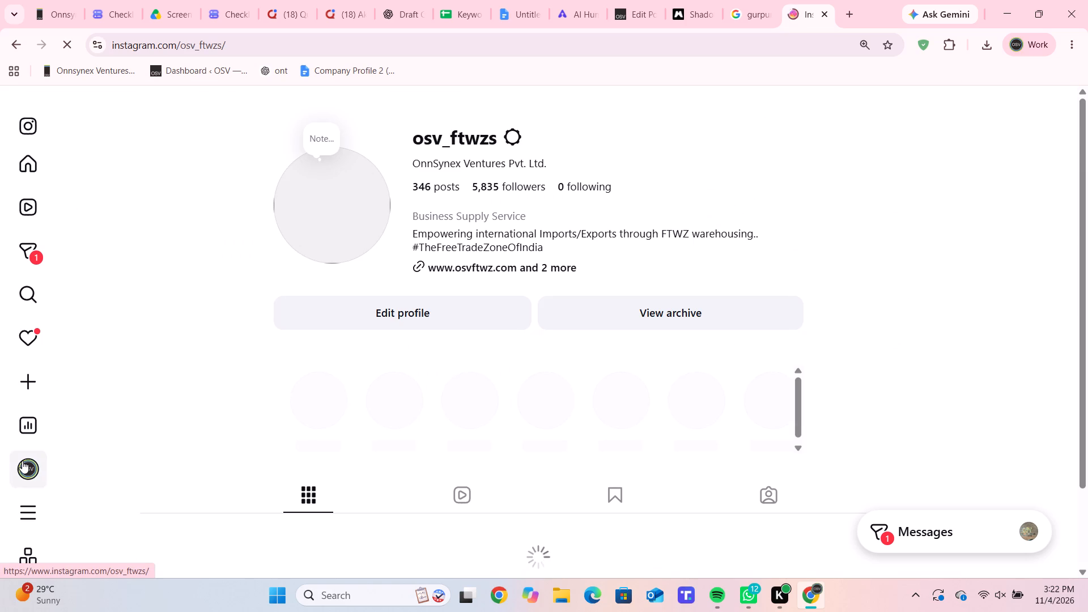
Find the profile's reel about South India supply chains with OSV FTWZ Kochi and capture a screenshot of the opened post.
scroll(335, 471, "down", 4)
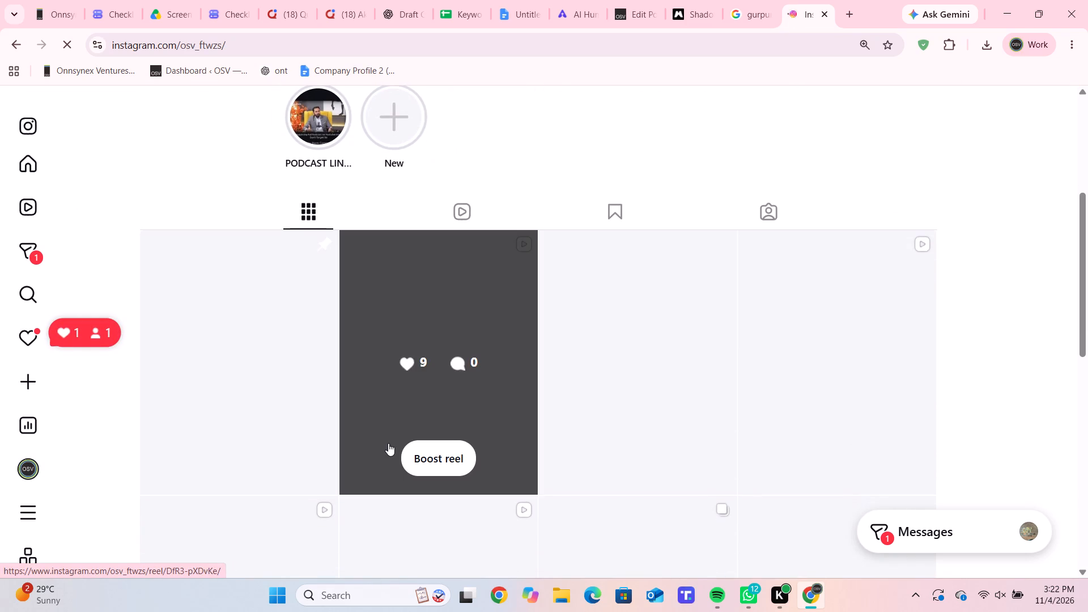
scroll(388, 443, "down", 1)
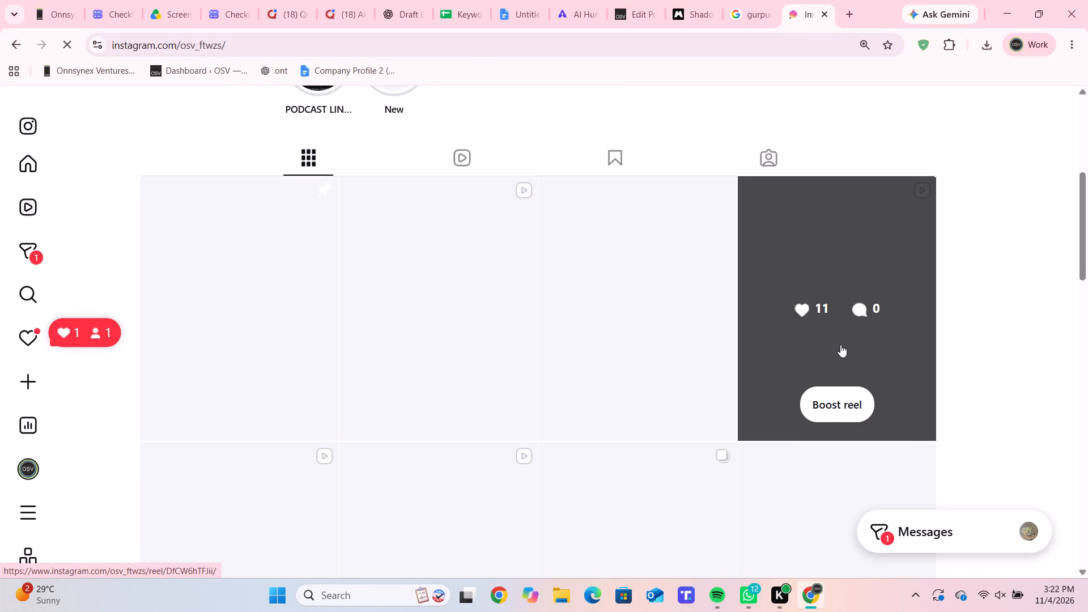
left_click(840, 345)
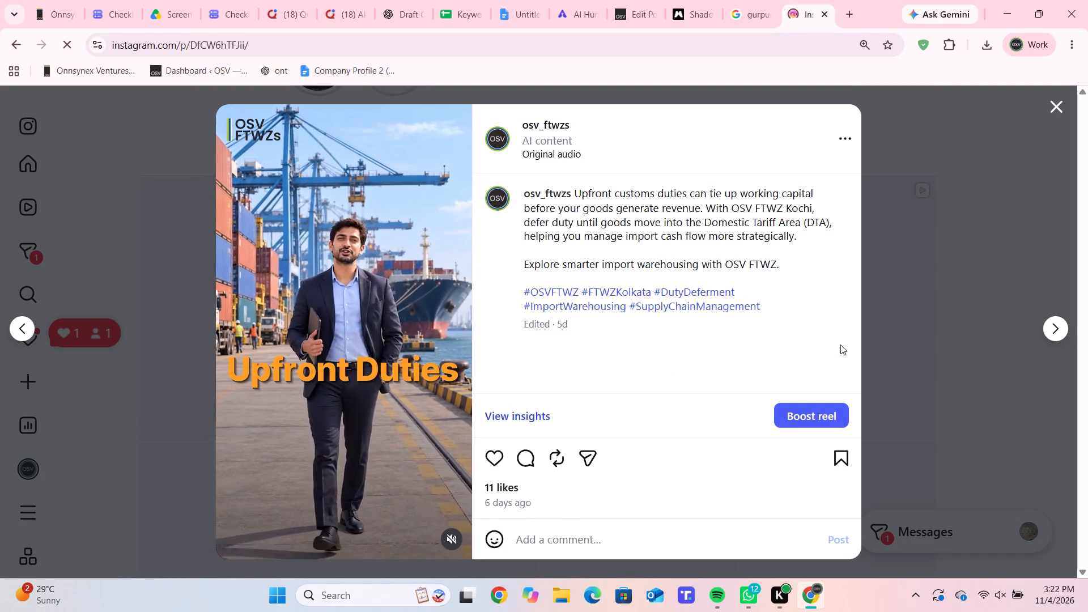
key("Right")
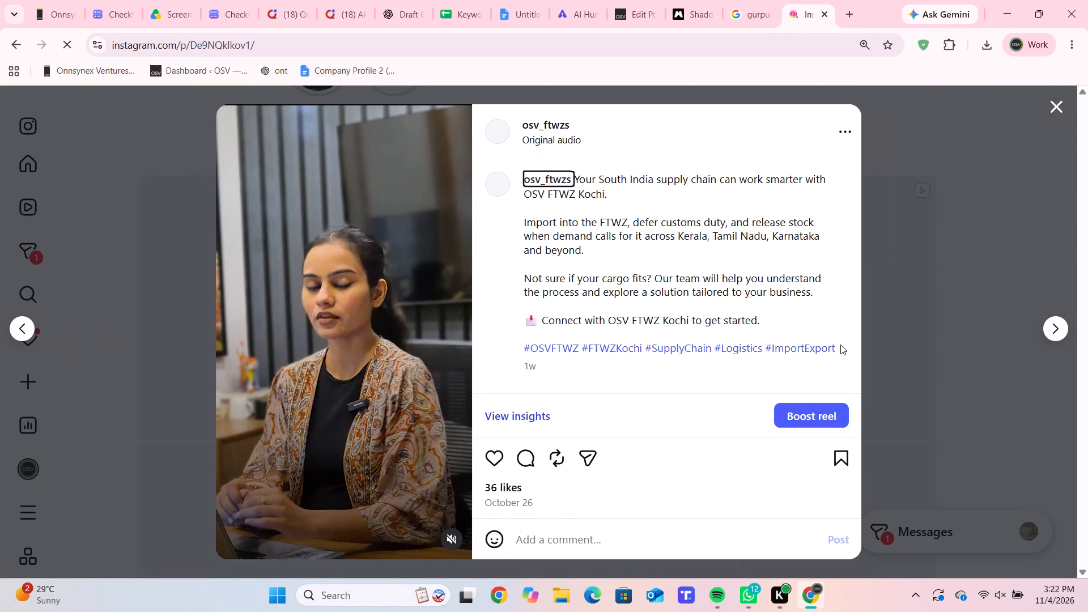
key("shift+super+s")
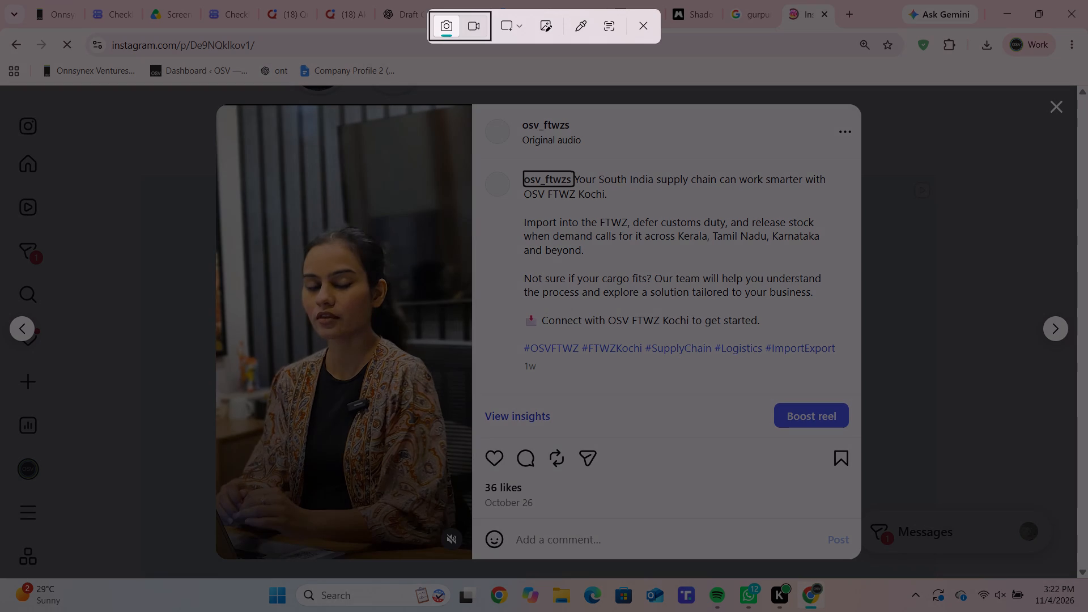
left_click_drag(0, 99, 1087, 611)
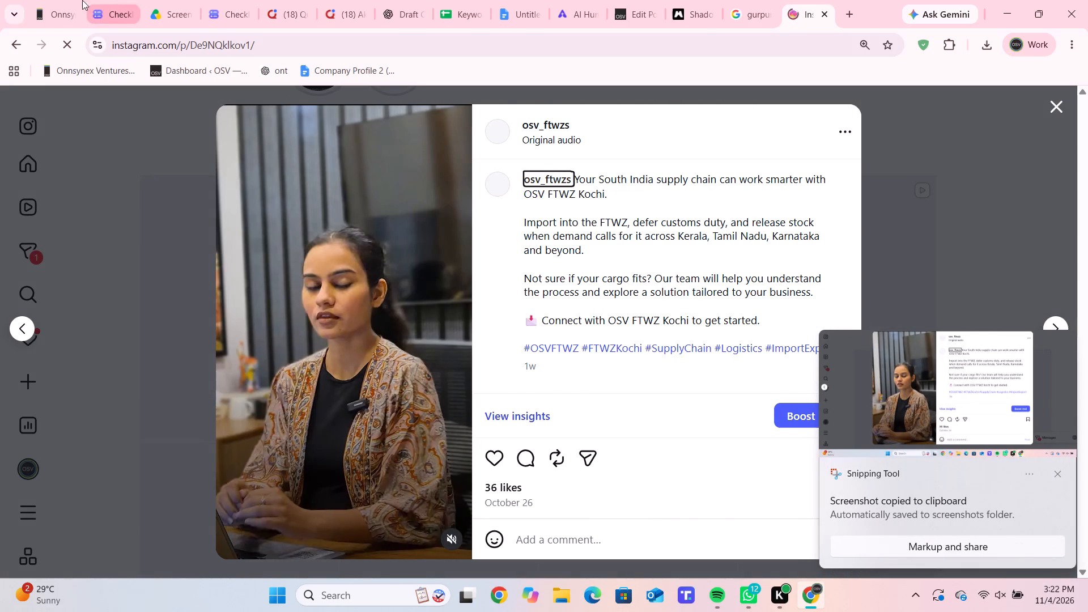
Return to the Doer Dashboard, open the submission form for the "Top 5 Benefits of Kochi FTWZ" task and include the account email with the response.
left_click(61, 0)
left_click(852, 303)
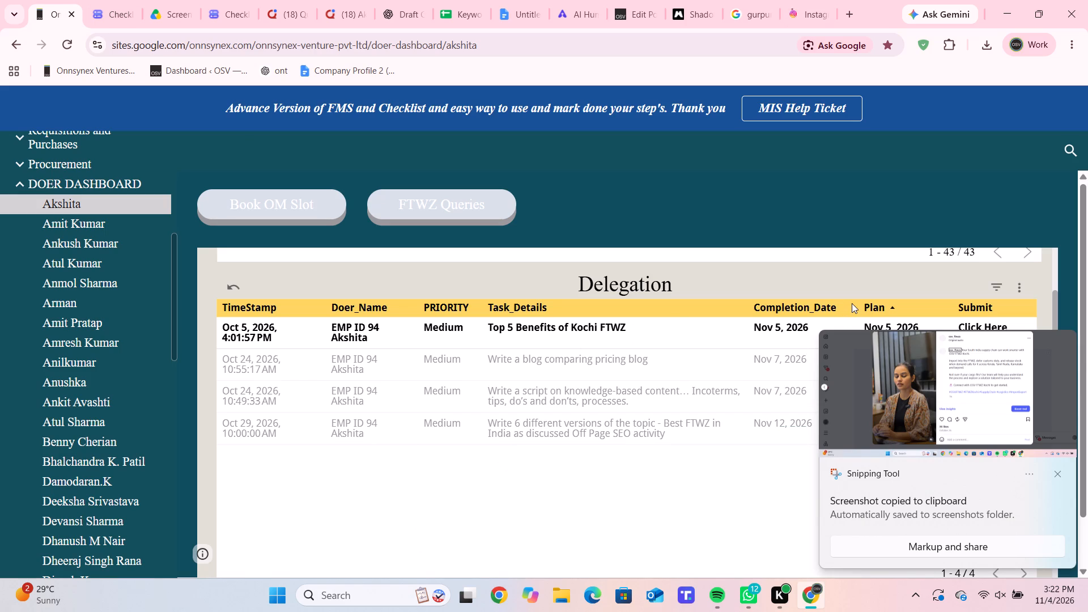
left_click(1057, 478)
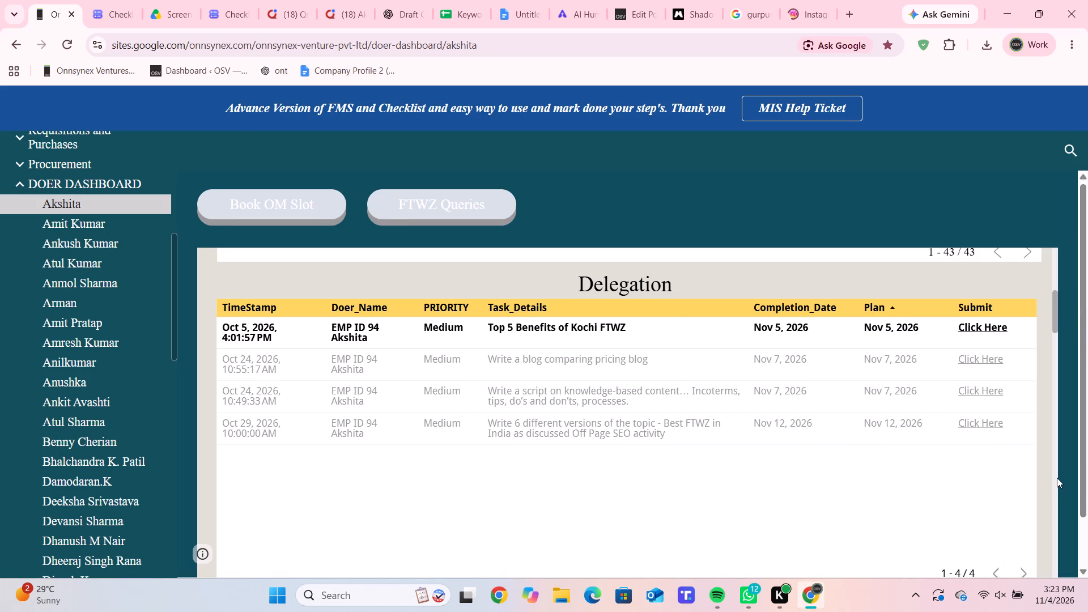
left_click(1002, 327)
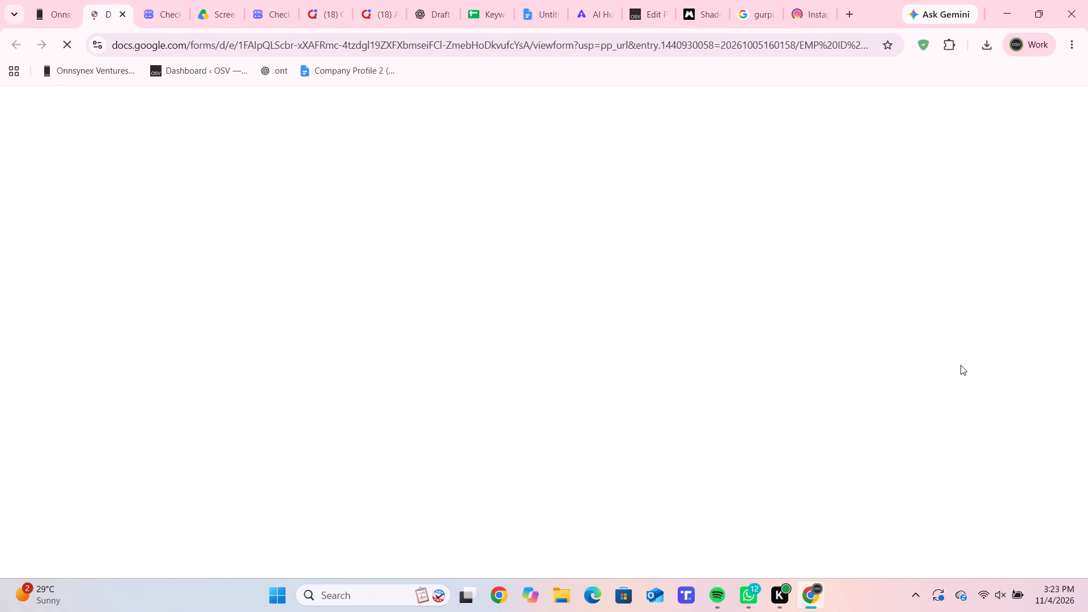
left_click(335, 331)
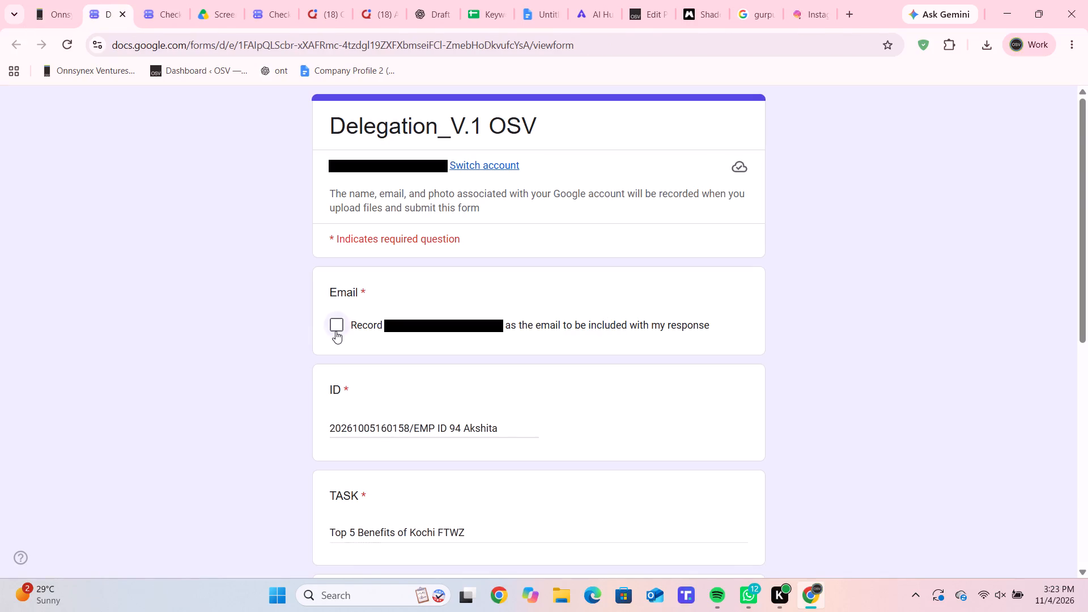
scroll(357, 445, "down", 2)
scroll(385, 386, "down", 2)
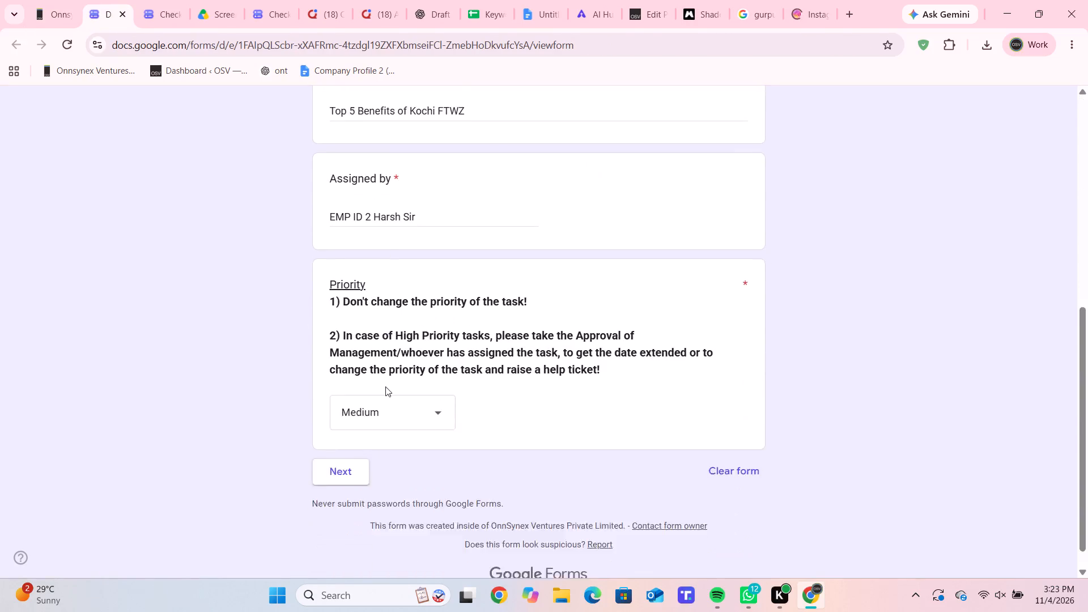
In the delegation form for "Top 5 Benefits of Kochi FTWZ", set the task status to CLOSED and continue to the attachments section.
scroll(333, 450, "up", 4)
scroll(333, 450, "down", 5)
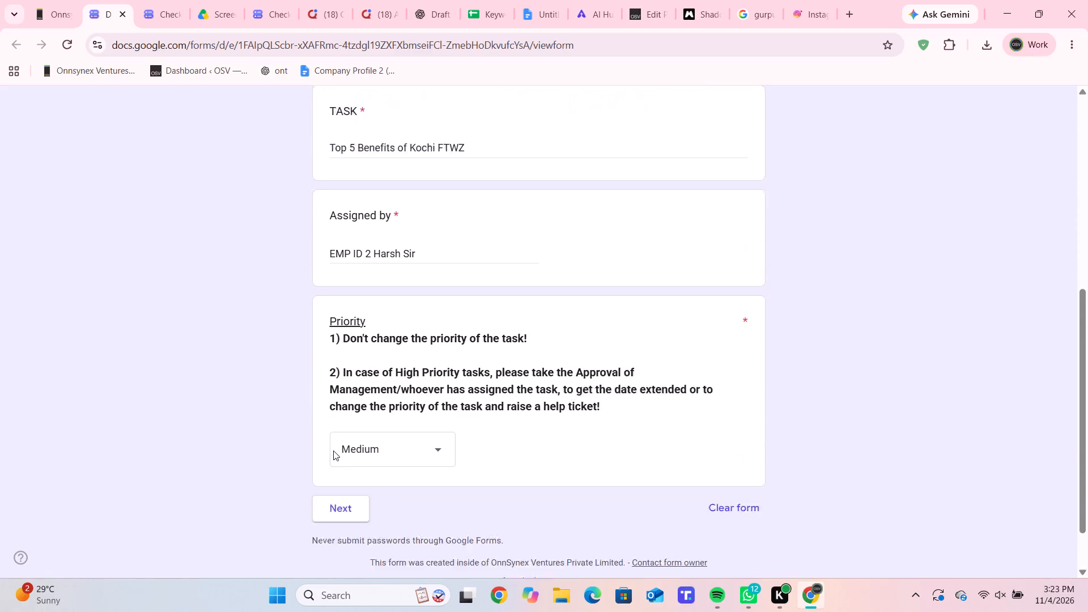
scroll(333, 450, "down", 1)
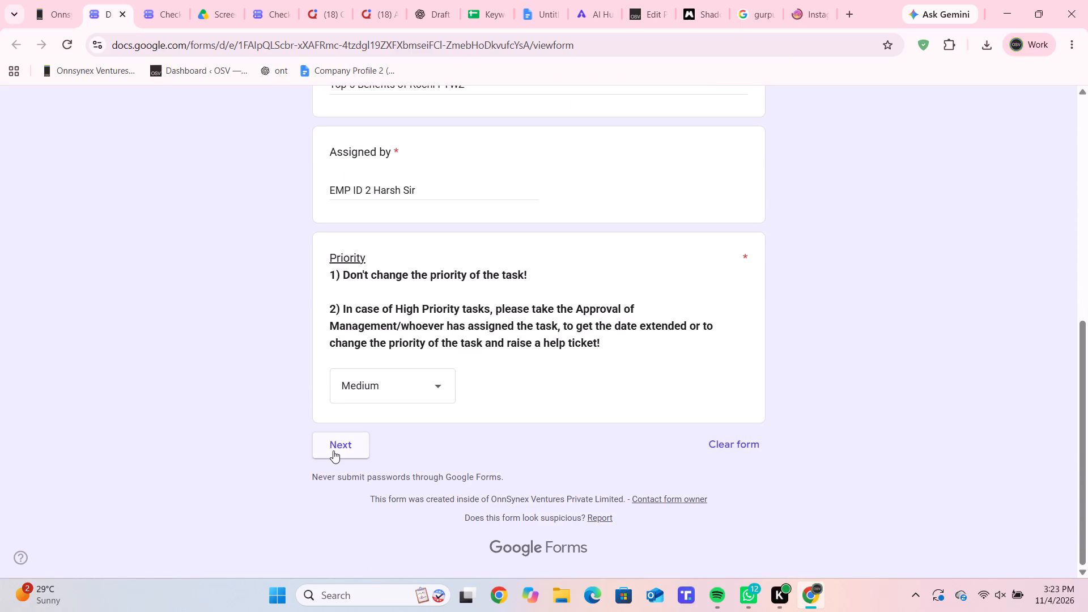
left_click(333, 450)
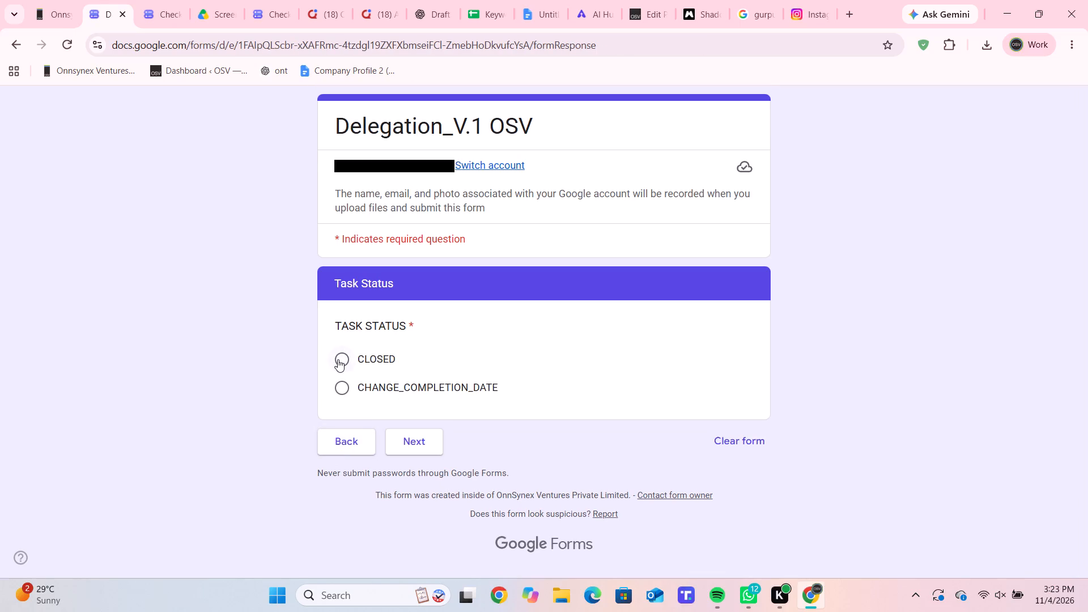
left_click(338, 359)
left_click(427, 447)
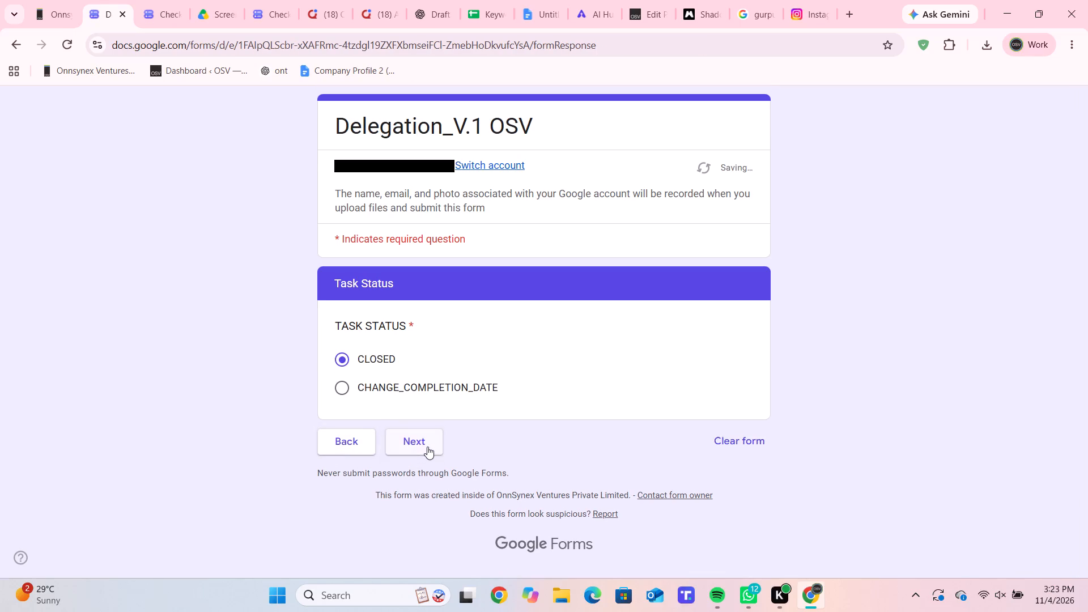
left_click(427, 447)
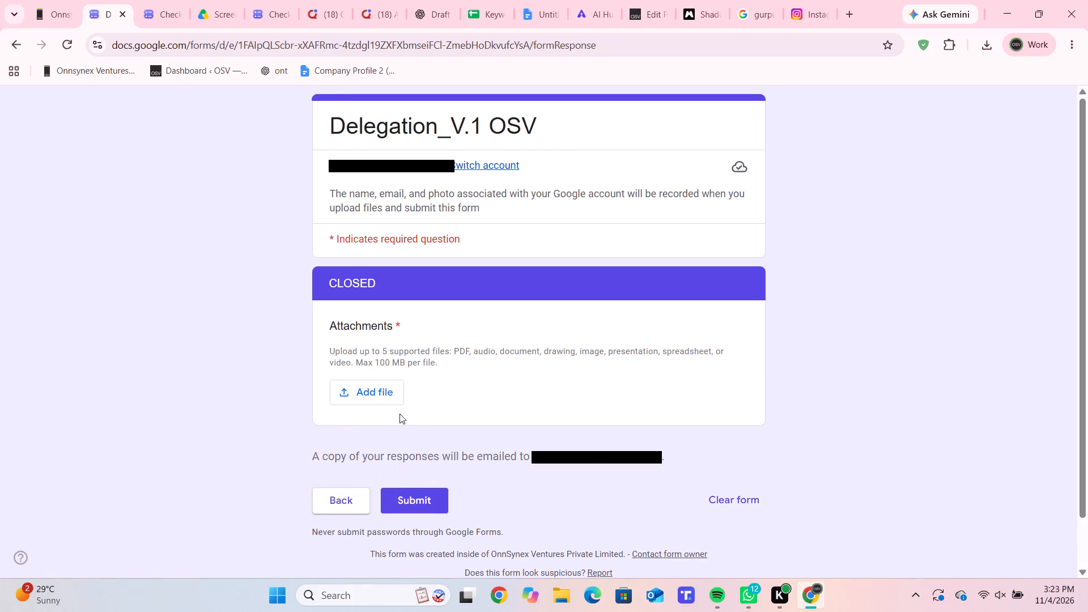
left_click(388, 393)
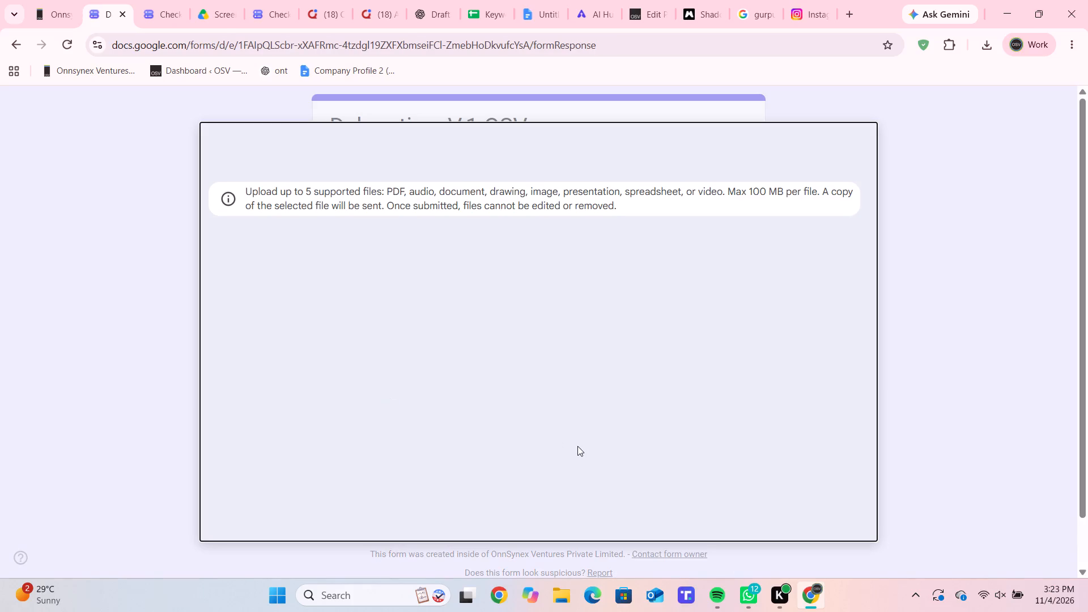
left_click(531, 430)
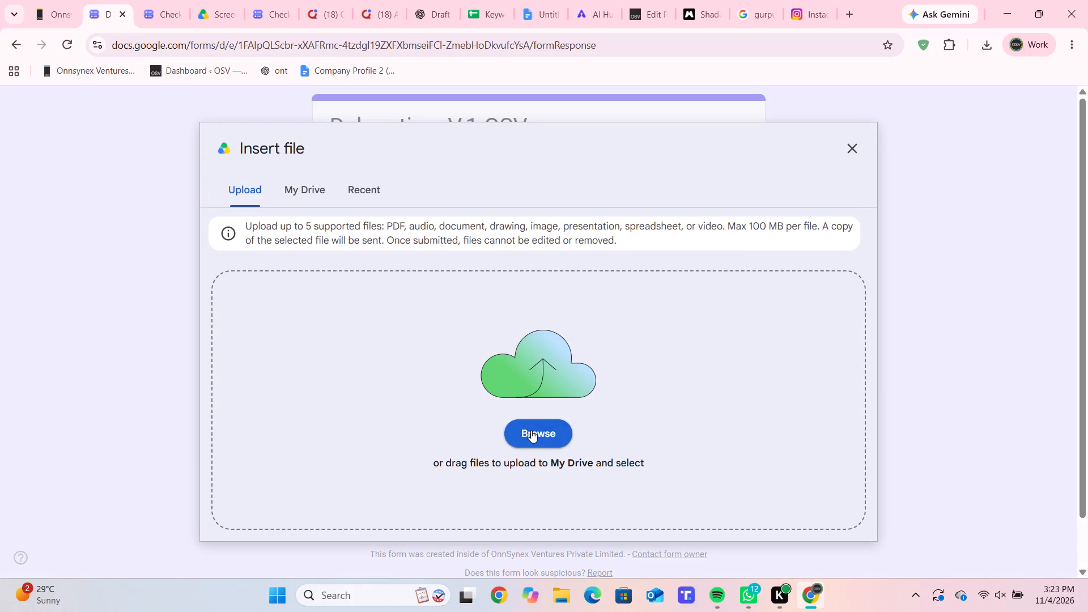
left_click(531, 430)
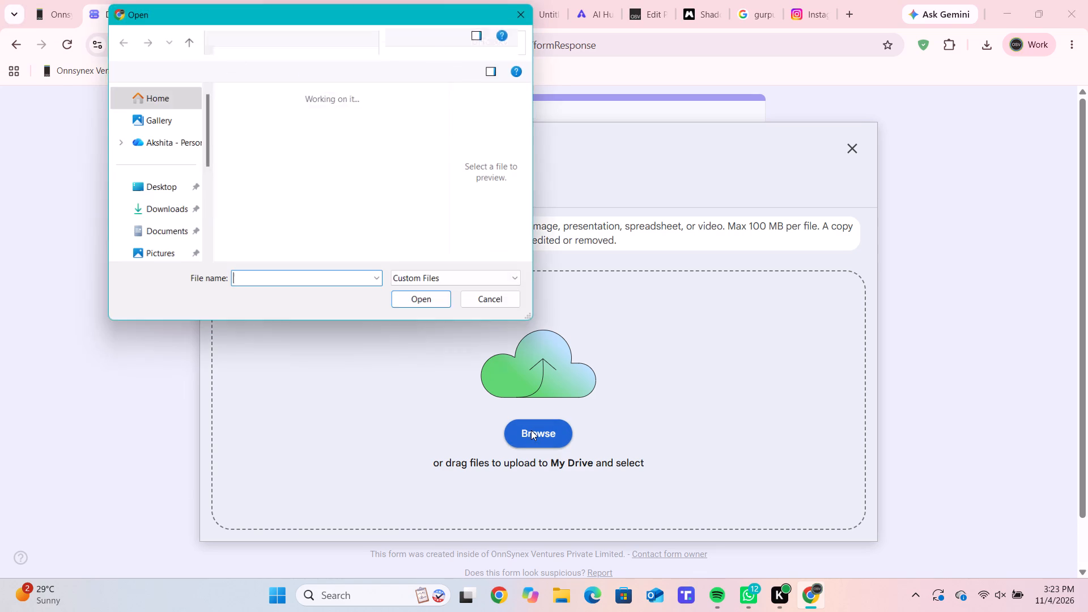
left_click(148, 258)
double_click(357, 129)
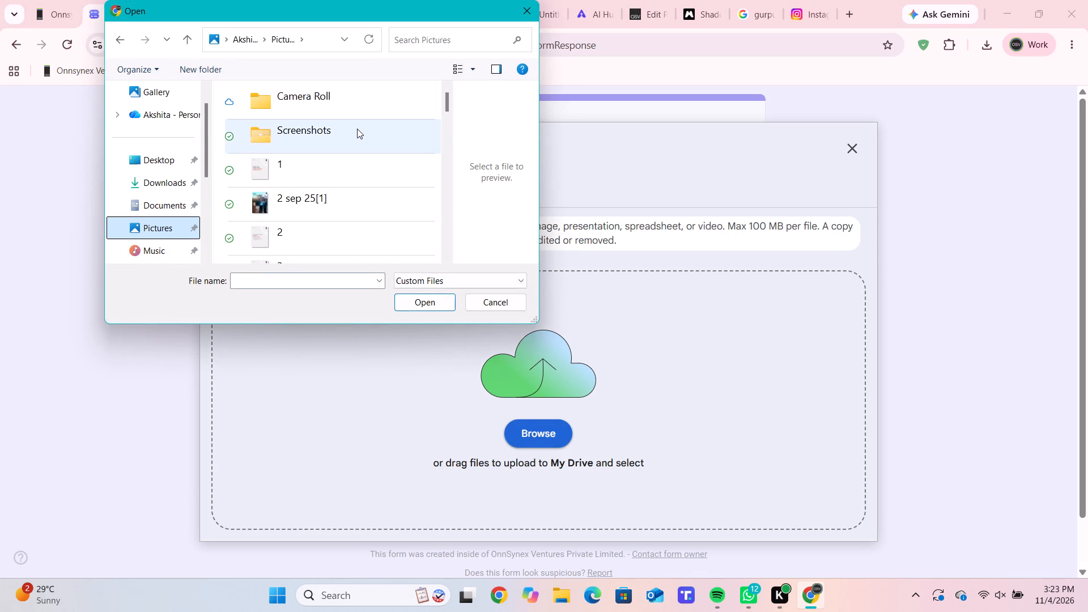
left_click_drag(449, 103, 444, 271)
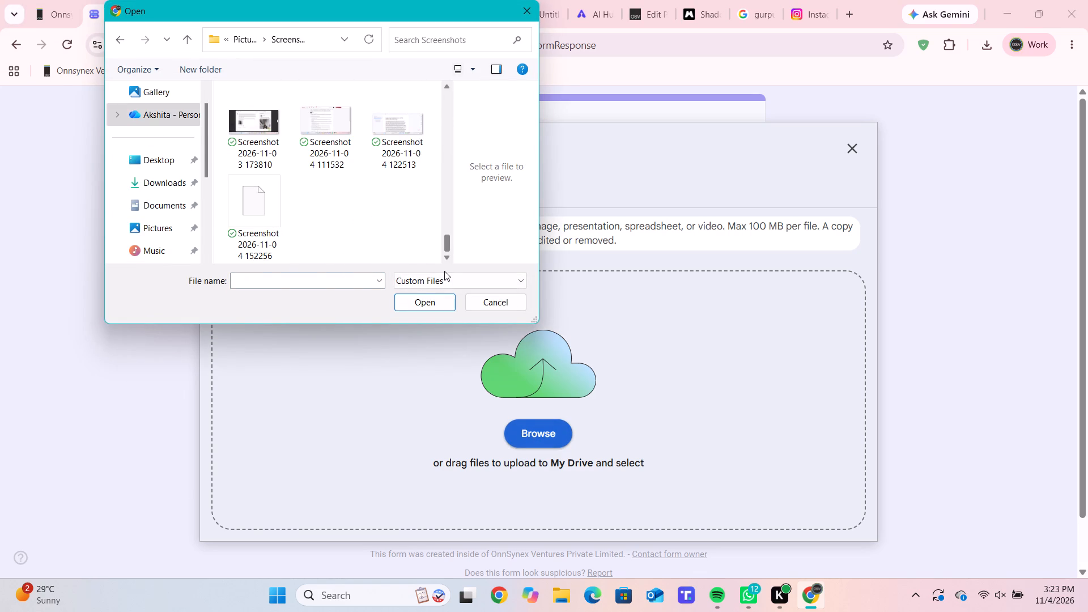
left_click(224, 217)
double_click(261, 218)
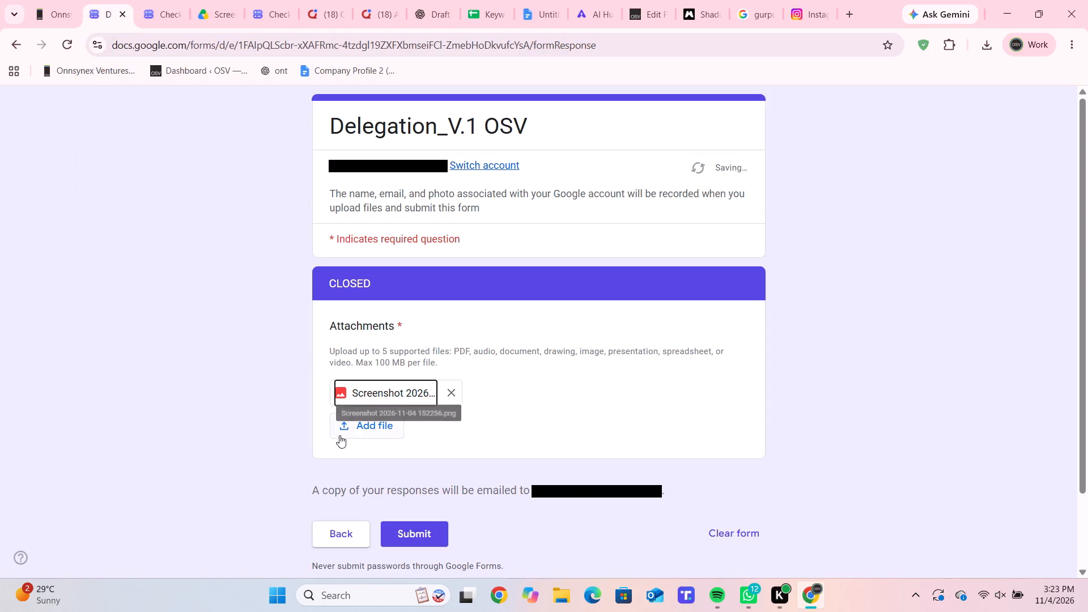
left_click(407, 532)
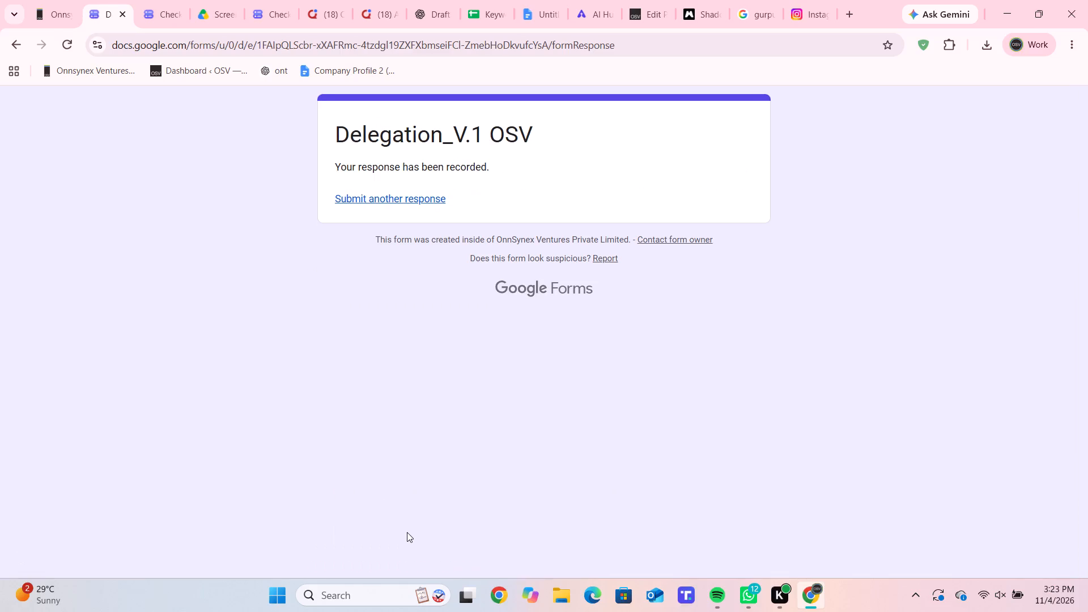
Return to the Doer Dashboard and review the Checklist, Exhibition Marketing FMS, Custom FMS, birthdays and live MIS score sections.
double_click(36, 25)
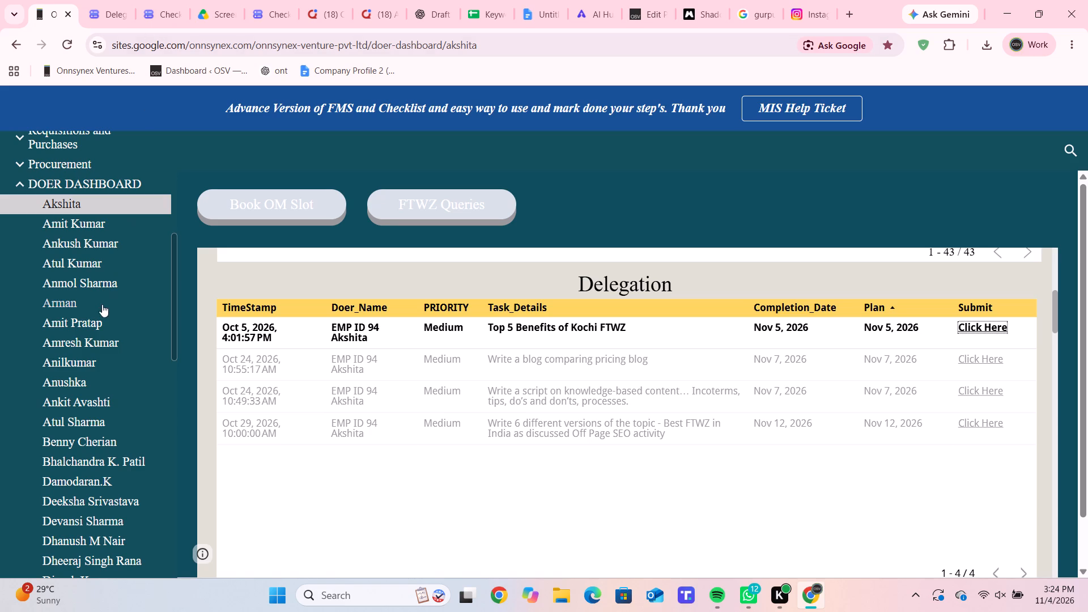
scroll(228, 284, "up", 2)
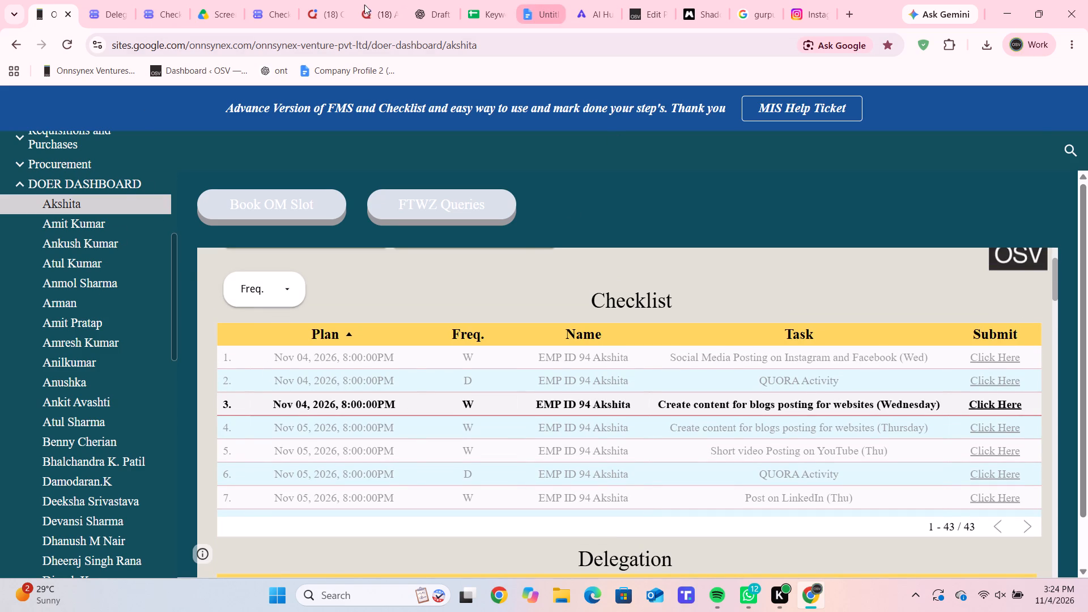
left_click(405, 312)
scroll(405, 312, "down", 2)
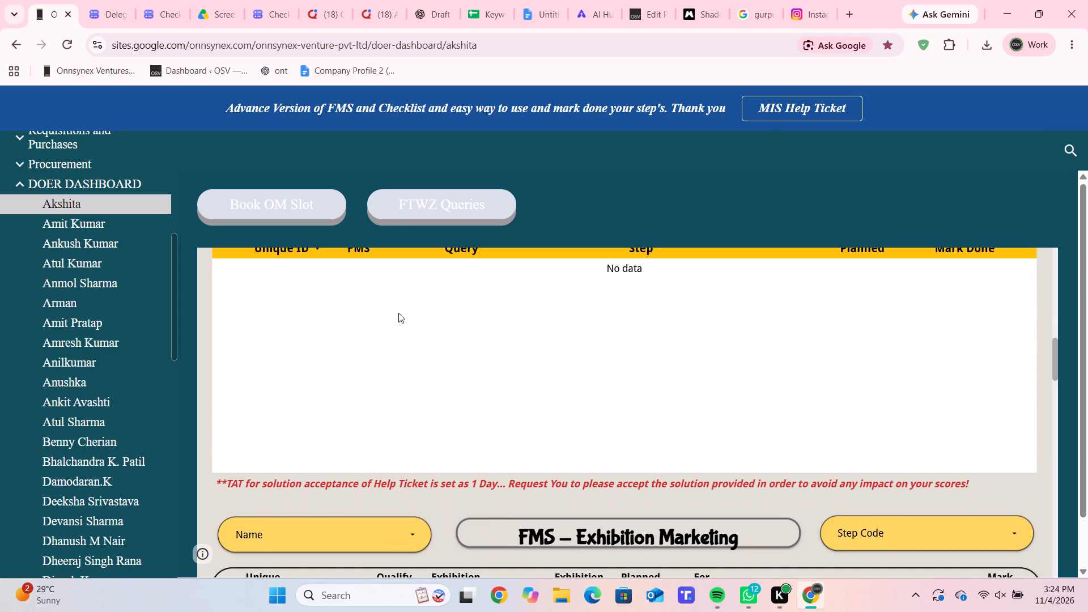
scroll(419, 397, "down", 4)
scroll(443, 524, "down", 1)
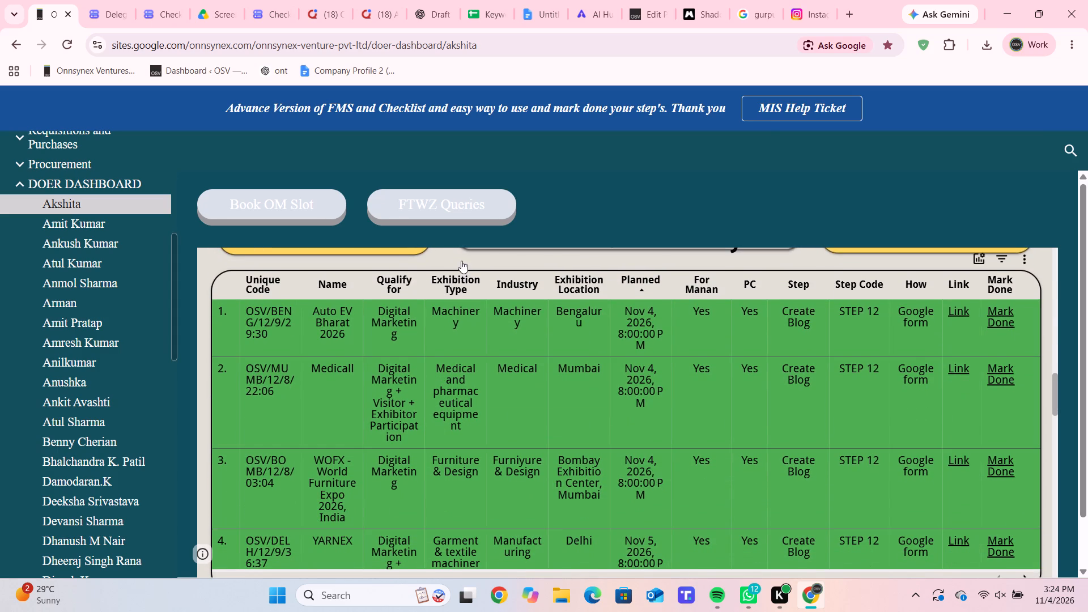
scroll(461, 261, "down", 1)
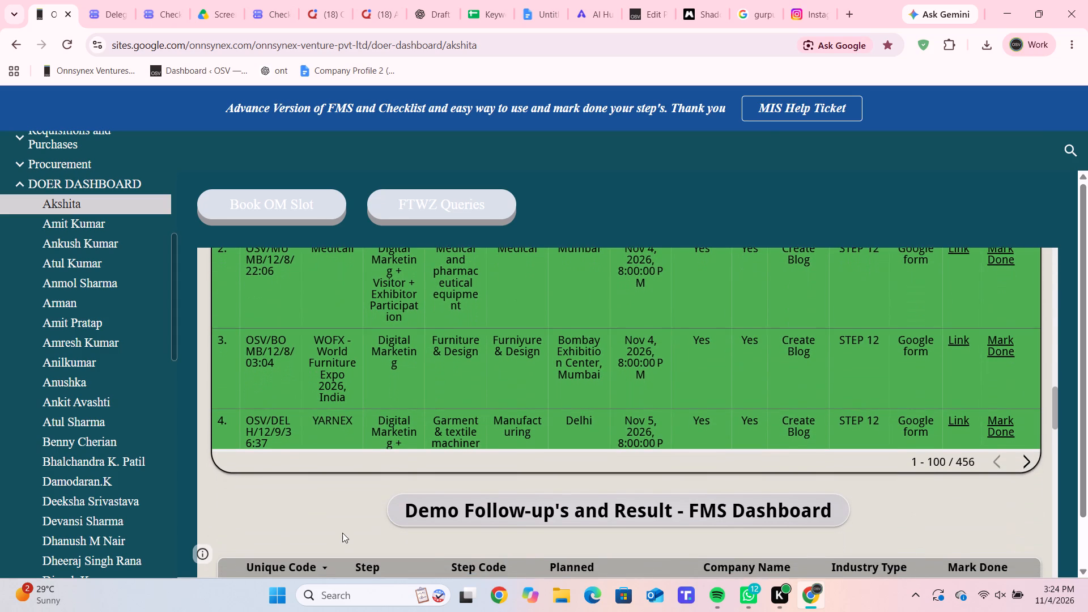
scroll(342, 533, "down", 8)
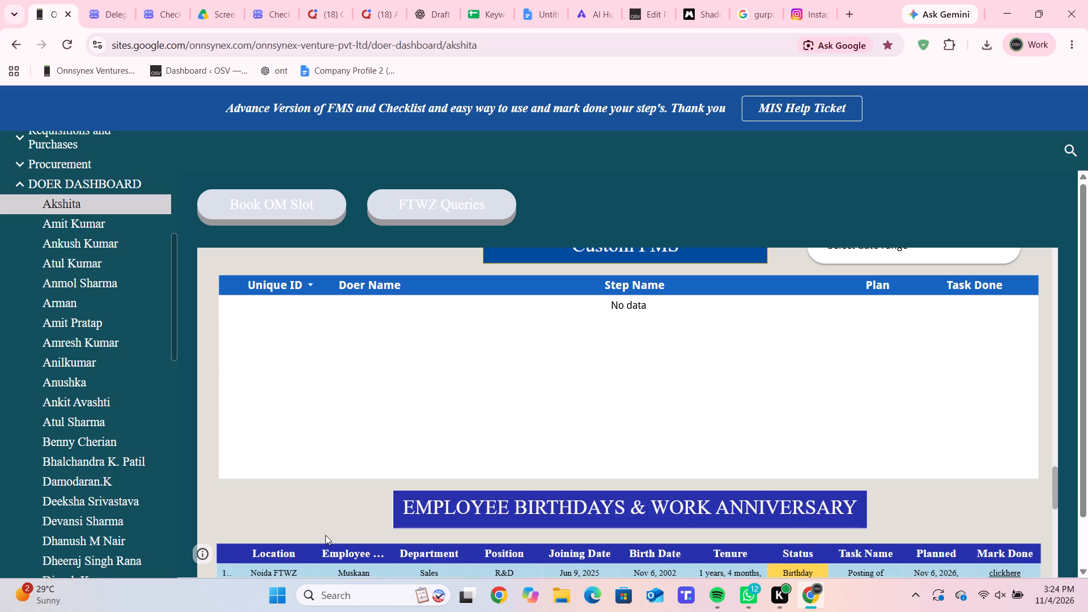
scroll(325, 535, "down", 2)
scroll(329, 512, "up", 4)
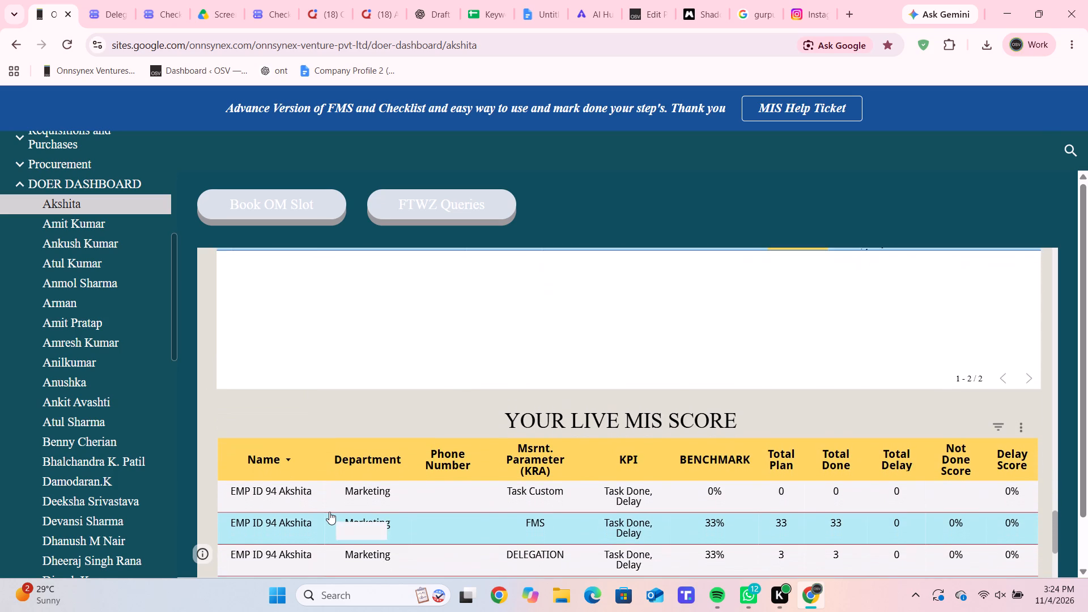
scroll(373, 408, "up", 2)
scroll(373, 408, "down", 2)
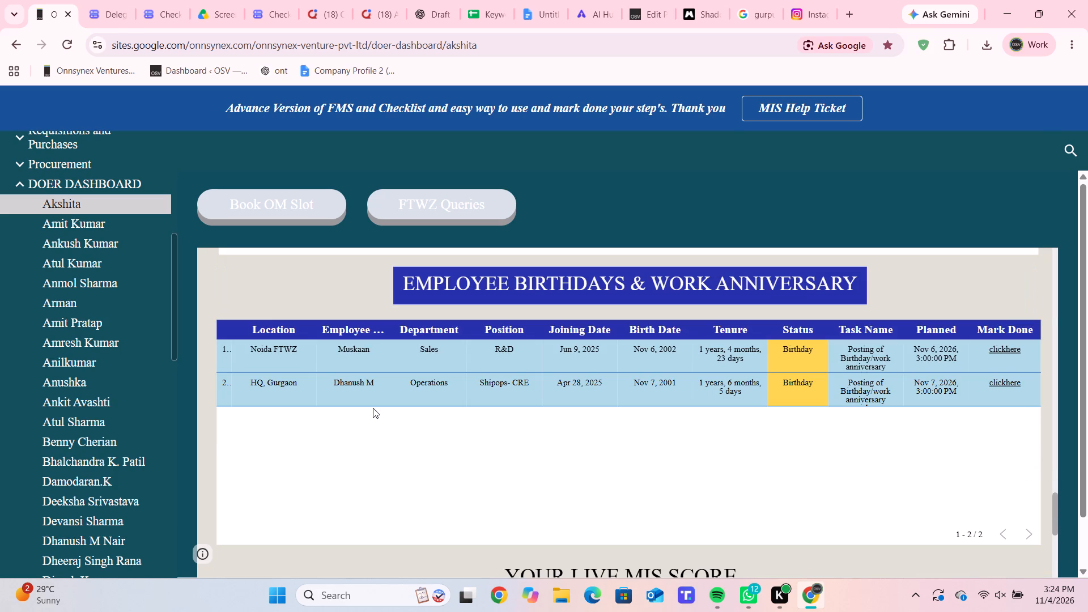
scroll(373, 408, "down", 2)
scroll(344, 342, "down", 2)
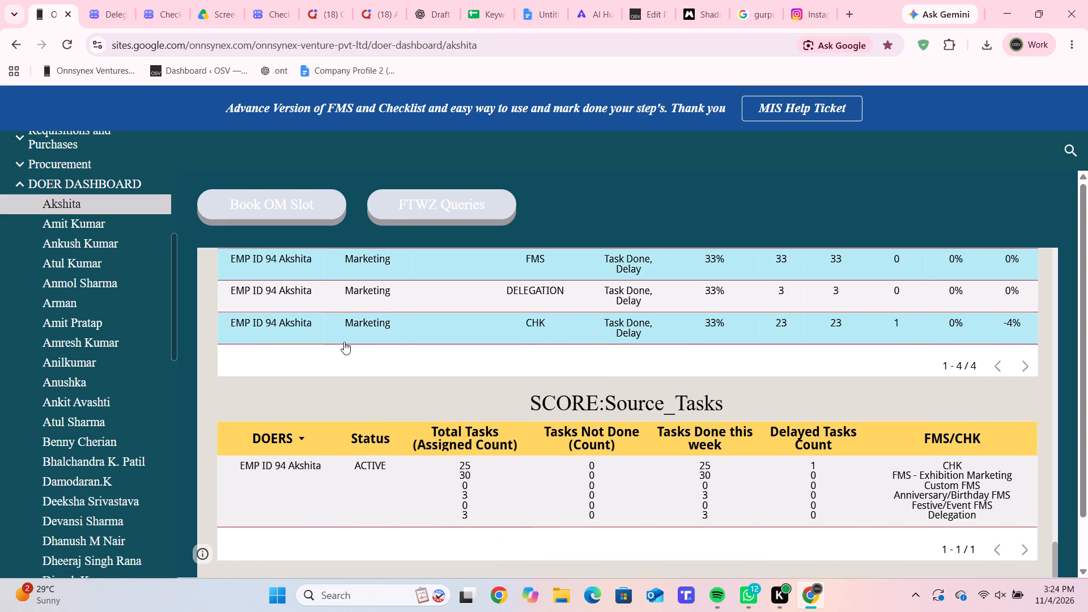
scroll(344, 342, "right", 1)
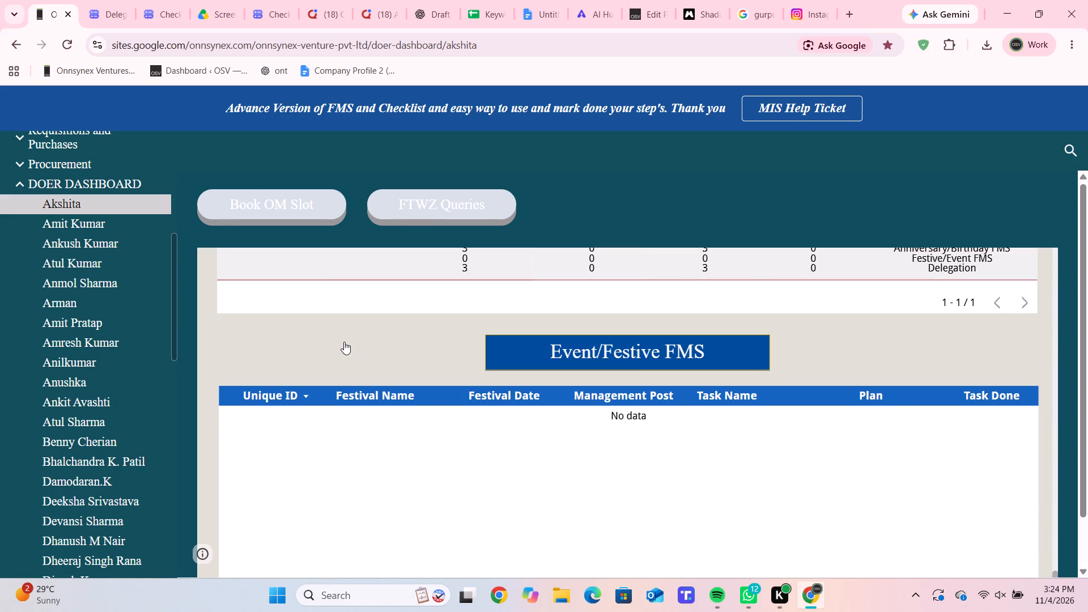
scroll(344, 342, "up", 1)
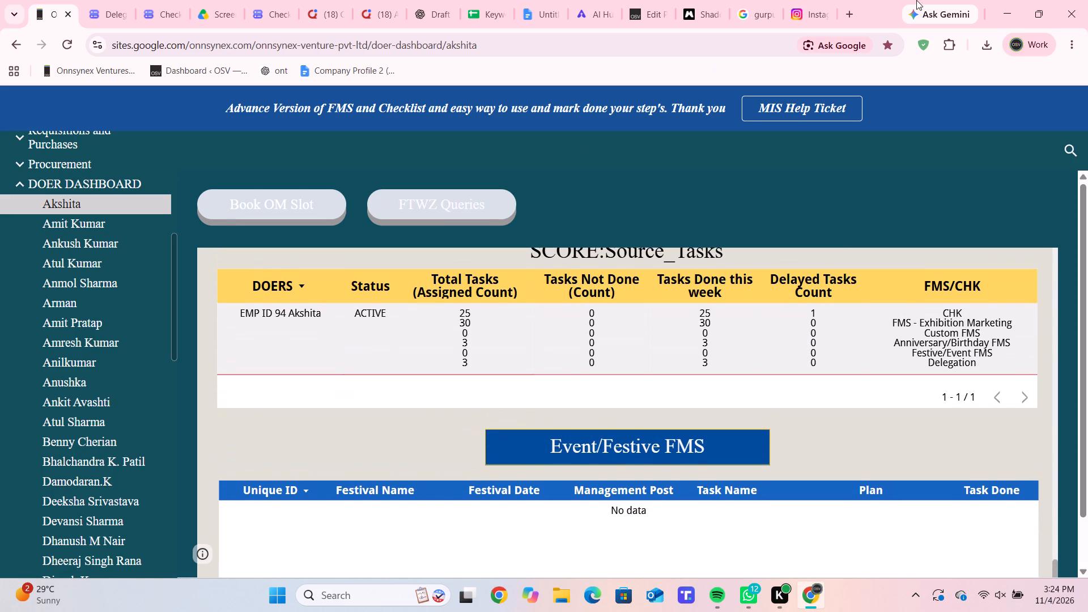
left_click(747, 0)
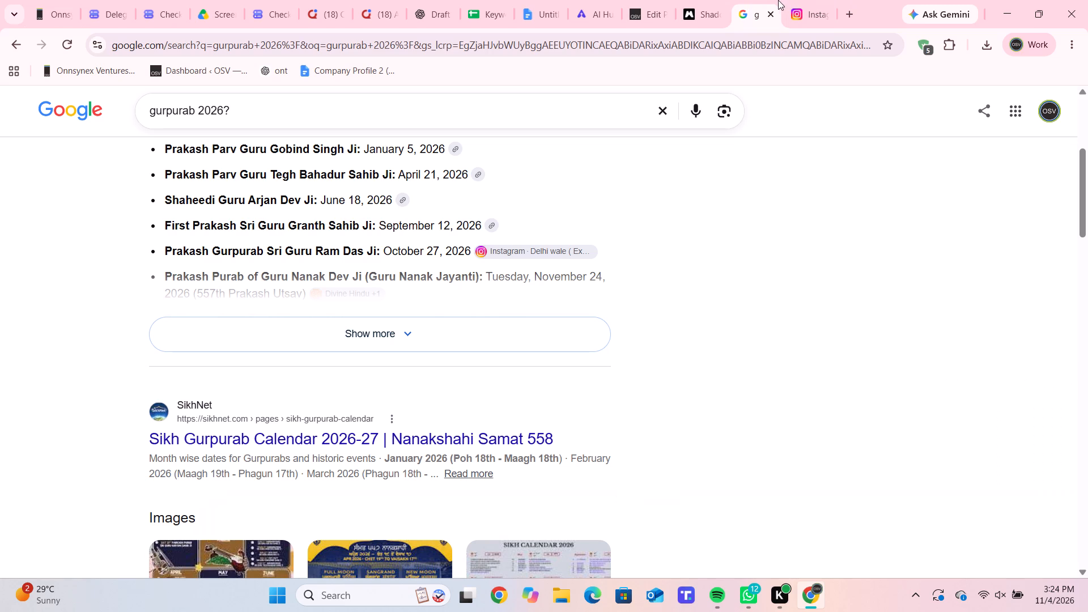
left_click(796, 0)
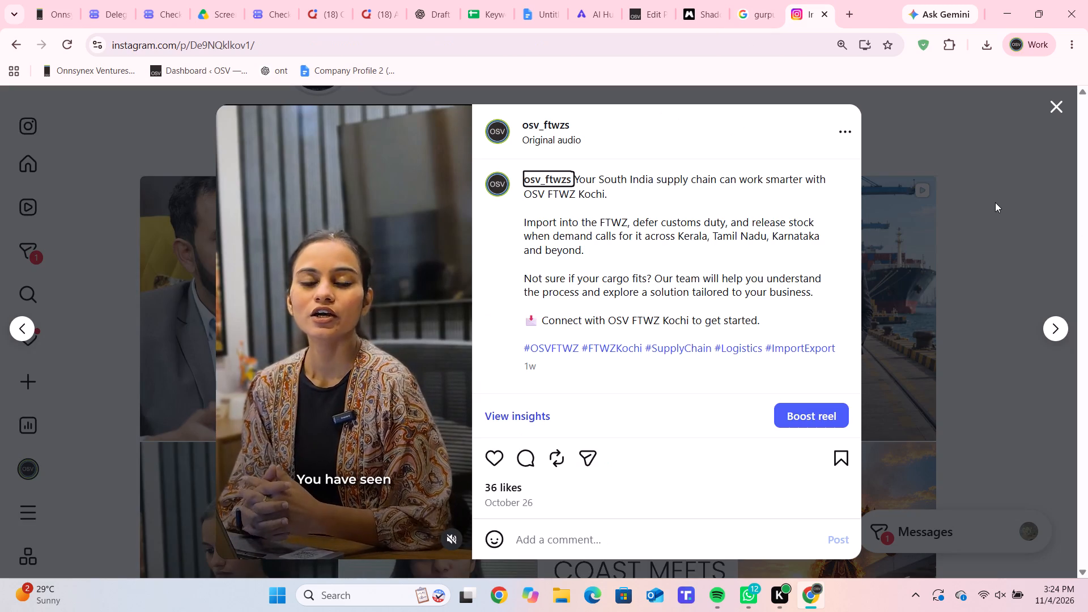
left_click(995, 202)
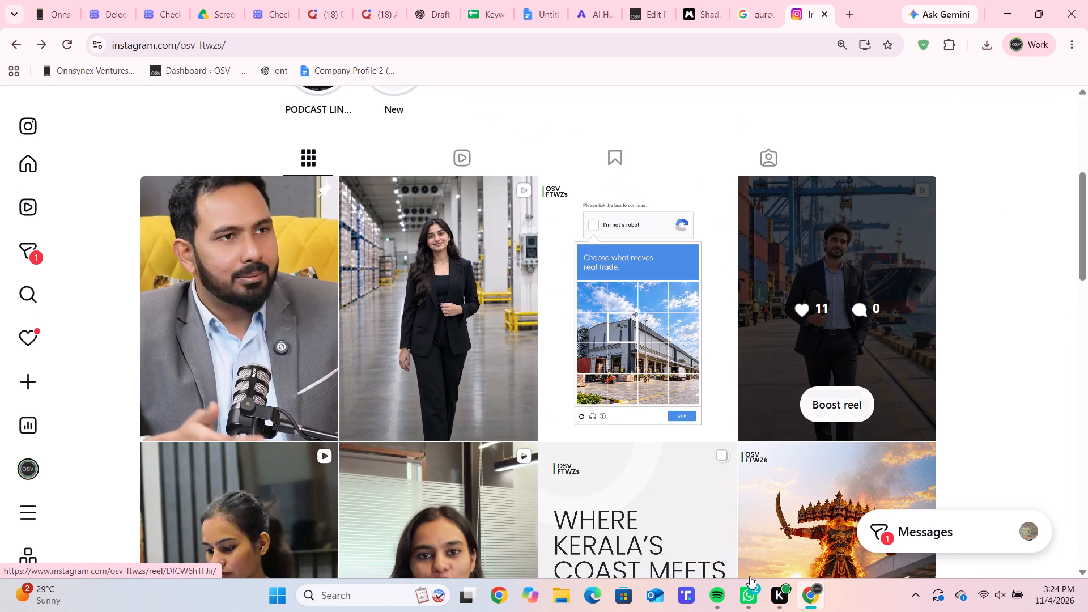
scroll(739, 437, "up", 1)
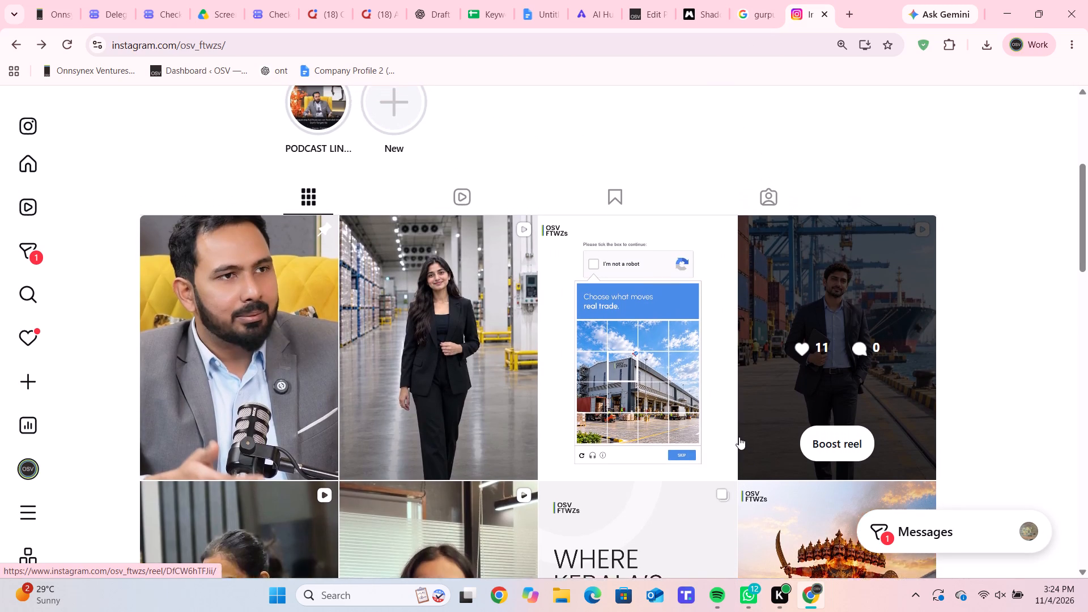
scroll(739, 437, "up", 2)
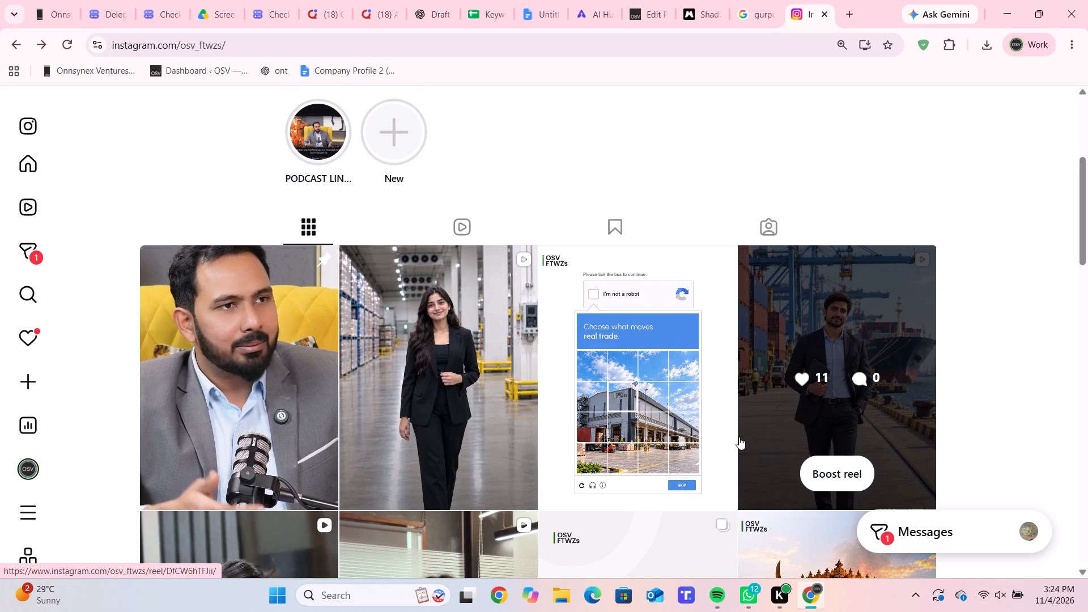
left_click(389, 399)
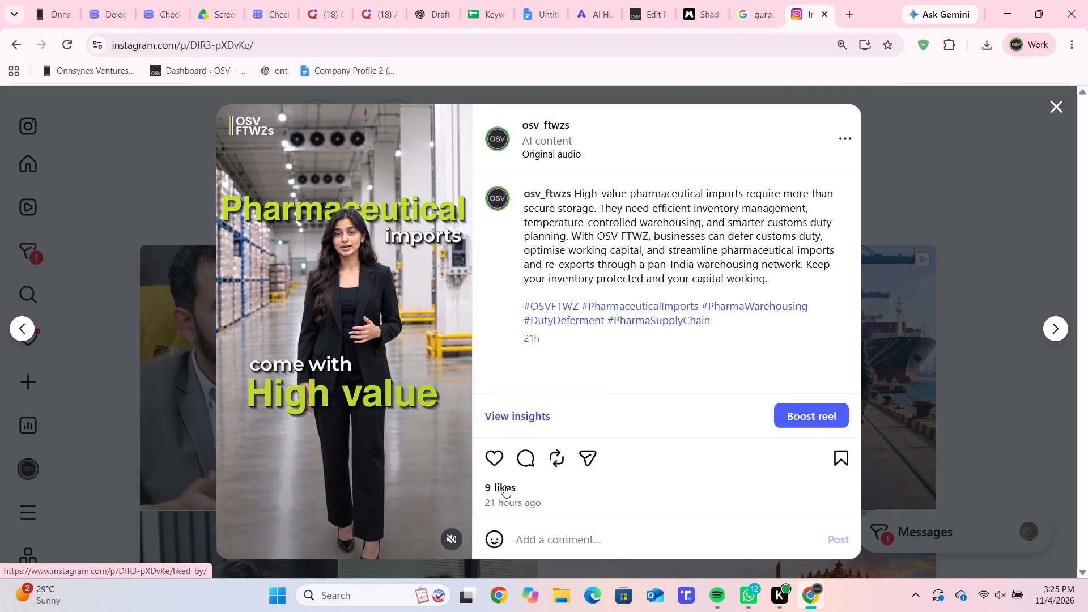
key("shift+super+s")
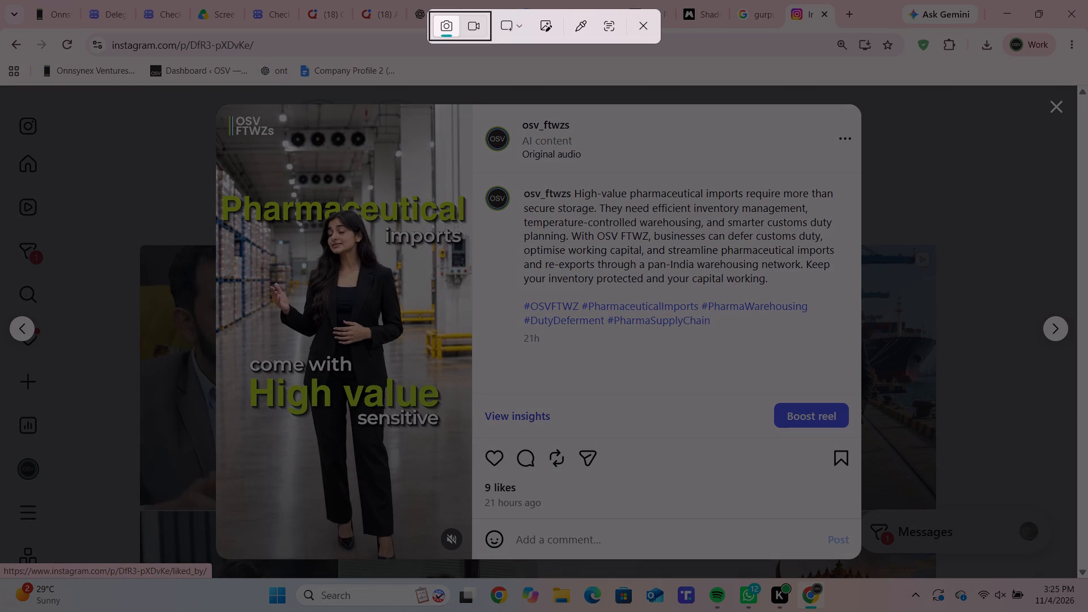
left_click_drag(0, 78, 1087, 611)
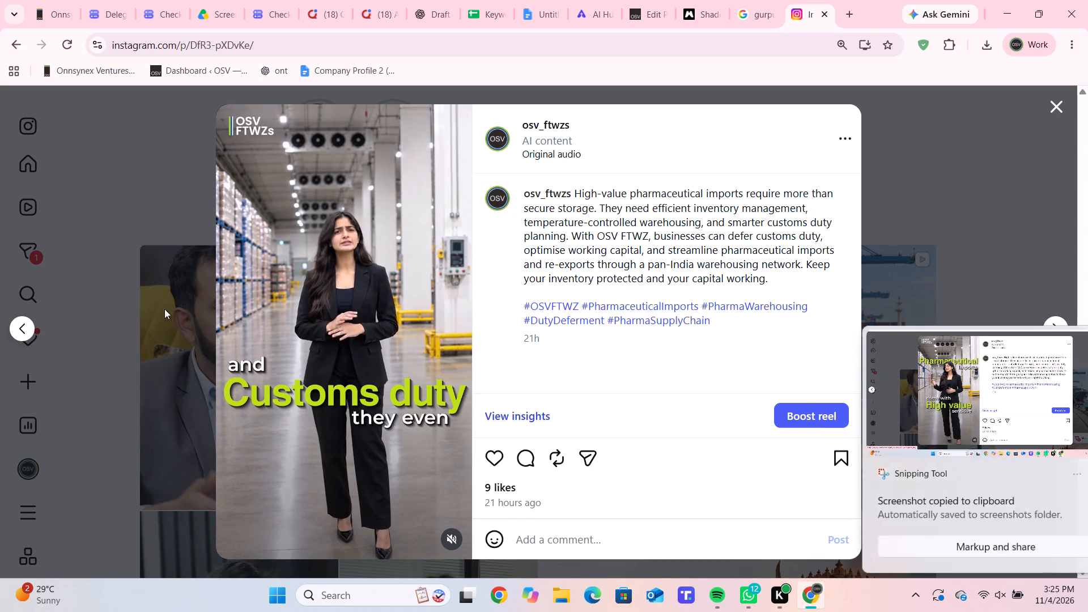
left_click(144, 212)
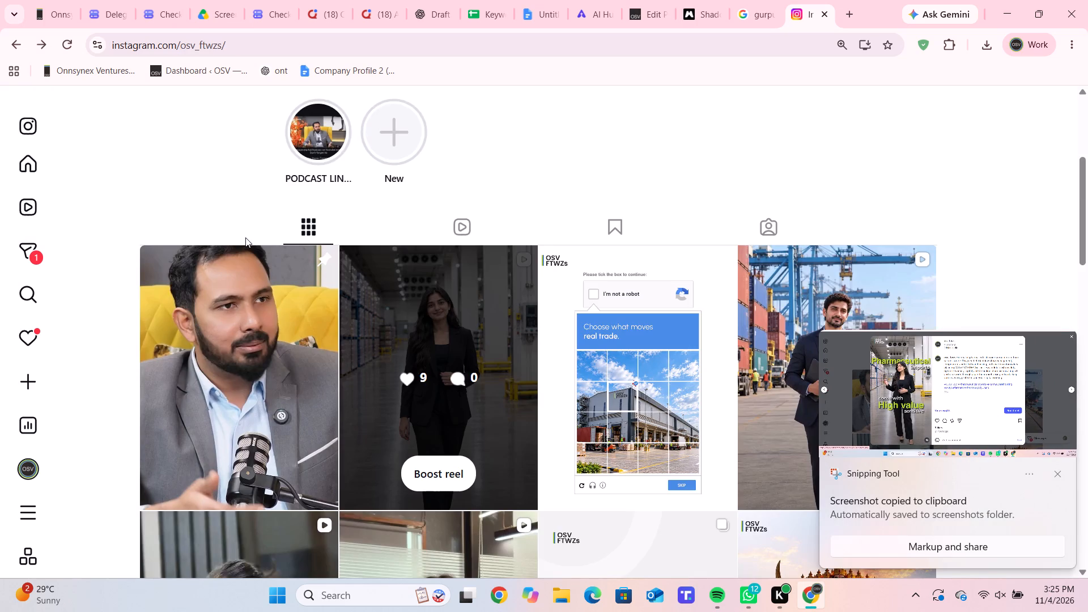
scroll(245, 237, "down", 4)
scroll(498, 283, "up", 3)
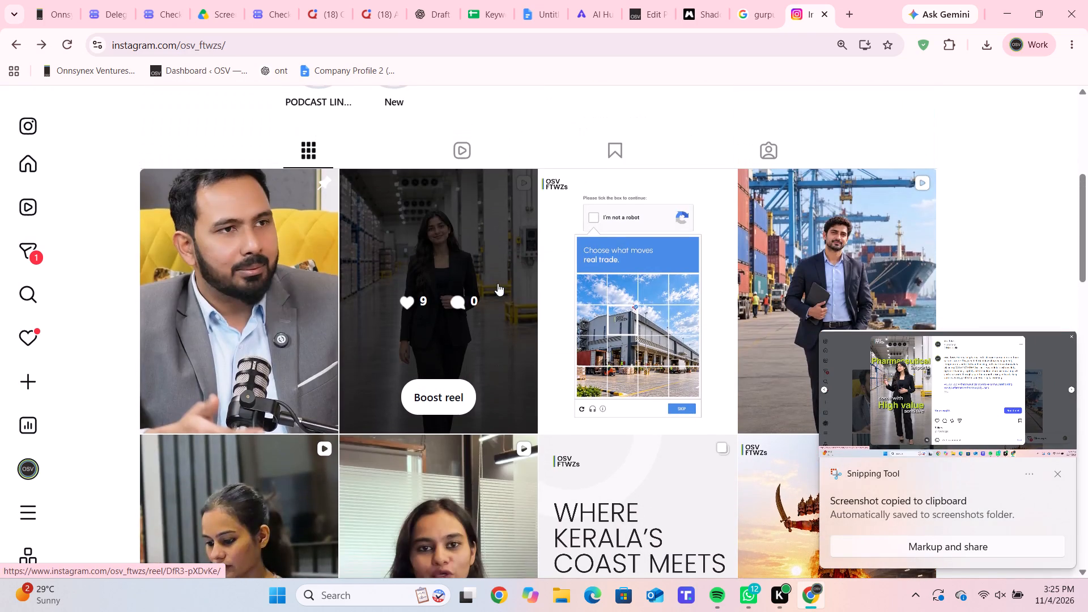
left_click(654, 278)
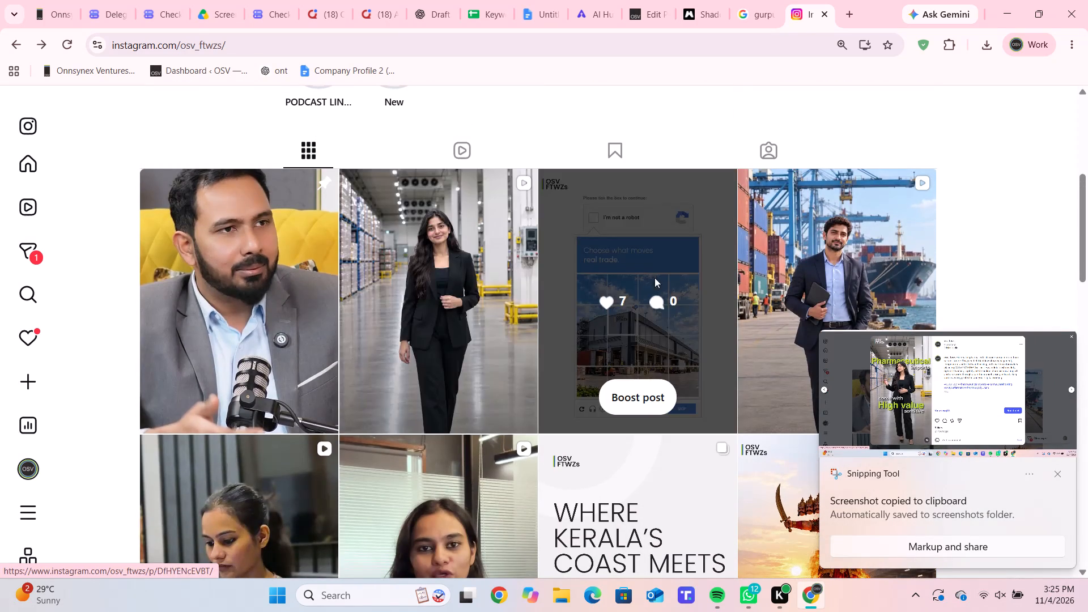
left_click(553, 487)
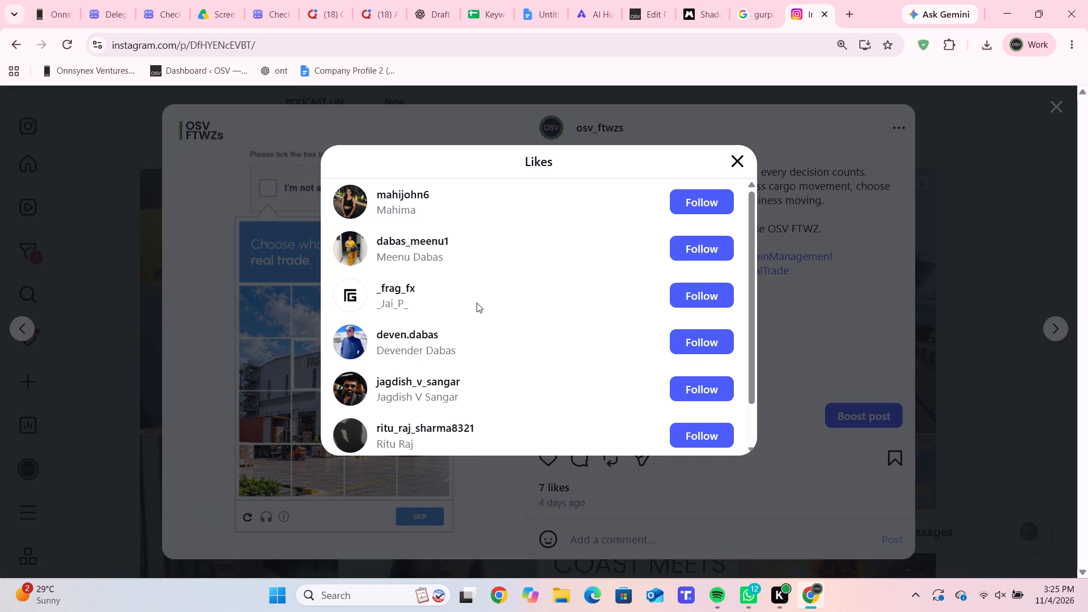
scroll(477, 303, "right", 1)
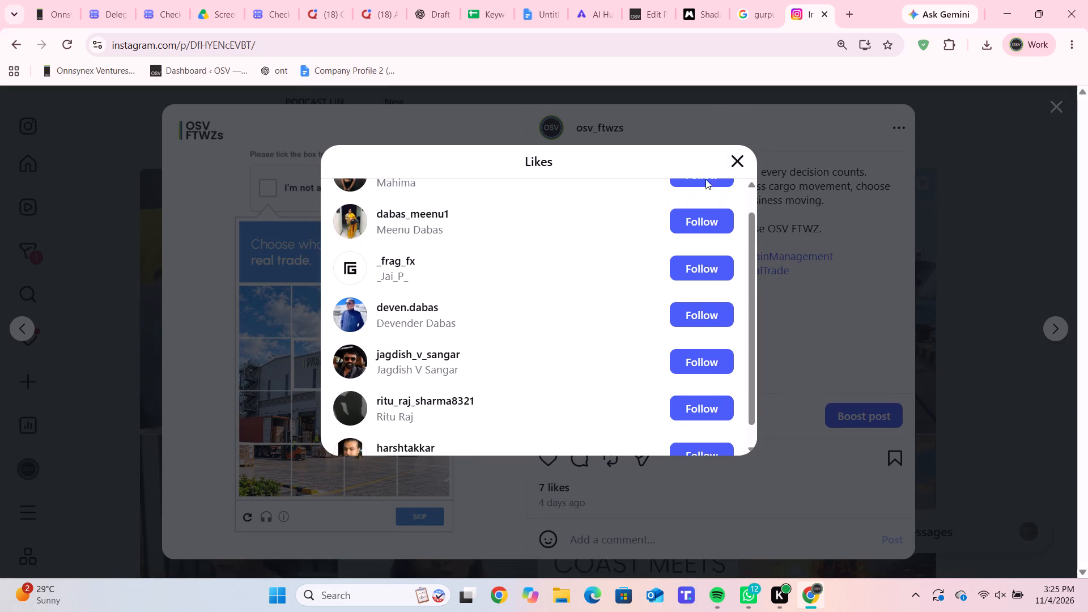
left_click(738, 168)
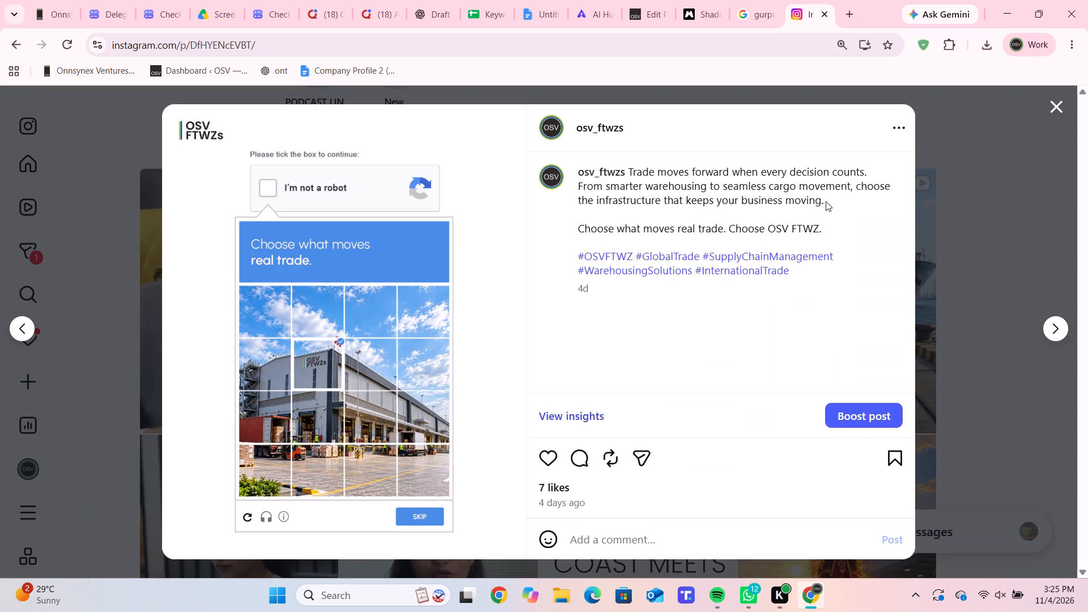
left_click(957, 308)
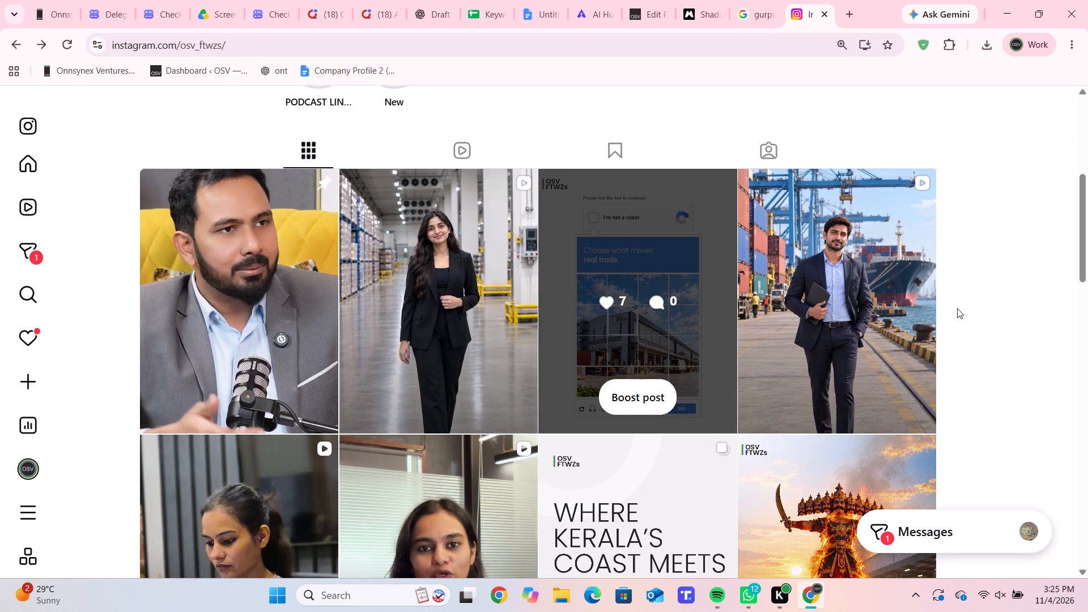
scroll(957, 308, "down", 3)
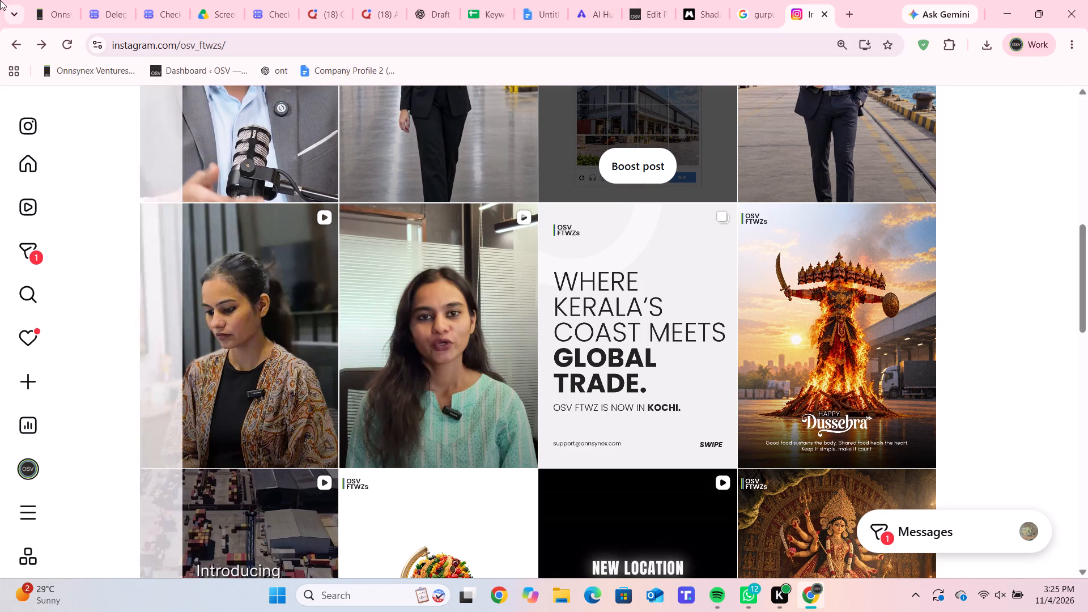
Return to the Doer Dashboard and open the submission form for the Checklist task "Social Media Posting on Instagram and Facebook (Wed)".
double_click(66, 0)
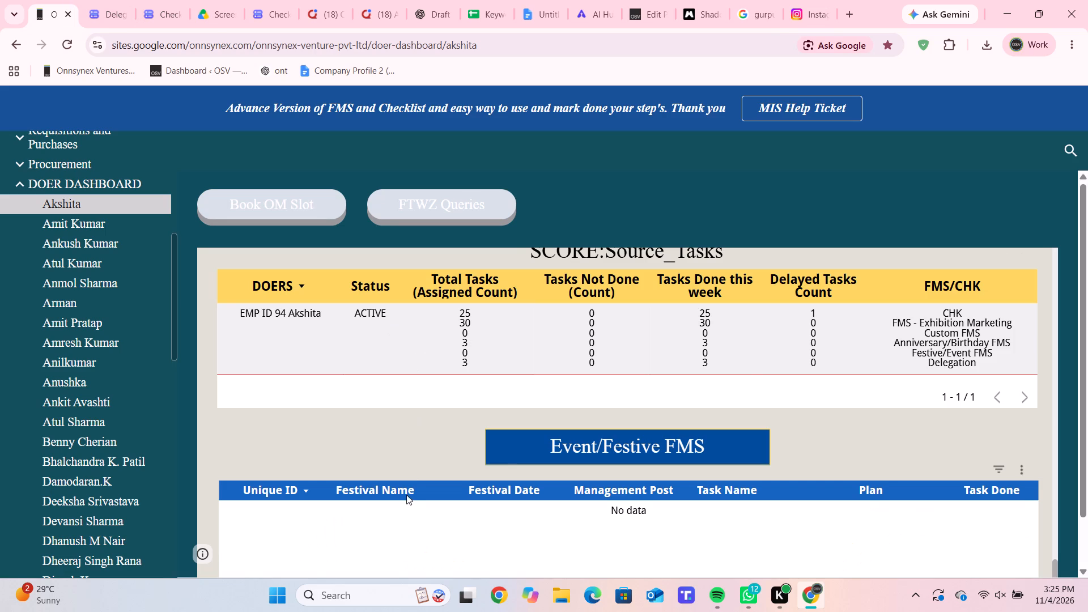
scroll(406, 495, "down", 2)
scroll(370, 351, "up", 2)
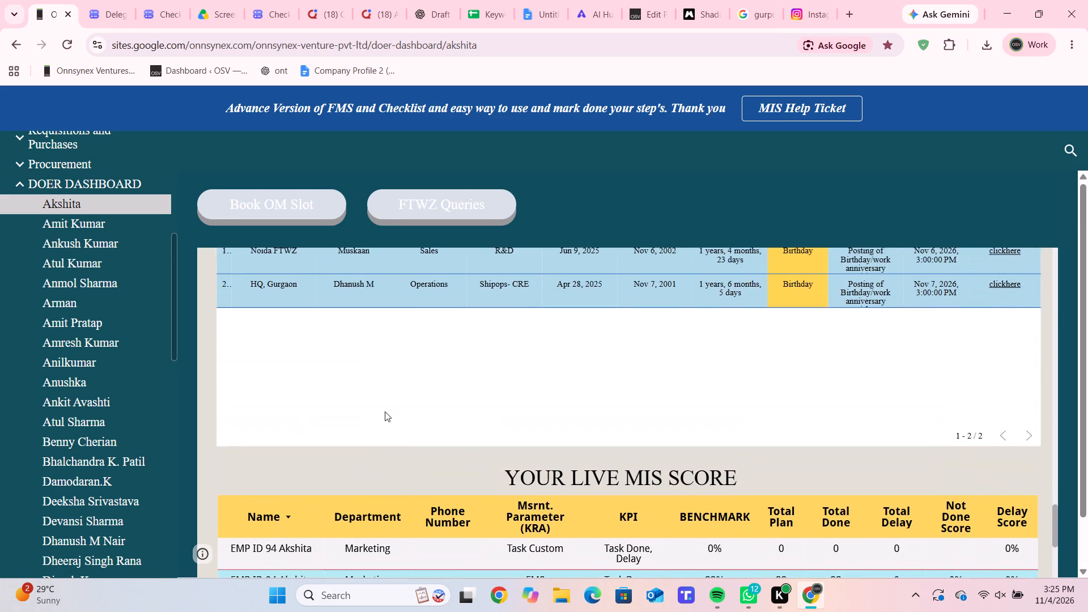
scroll(393, 436, "up", 3)
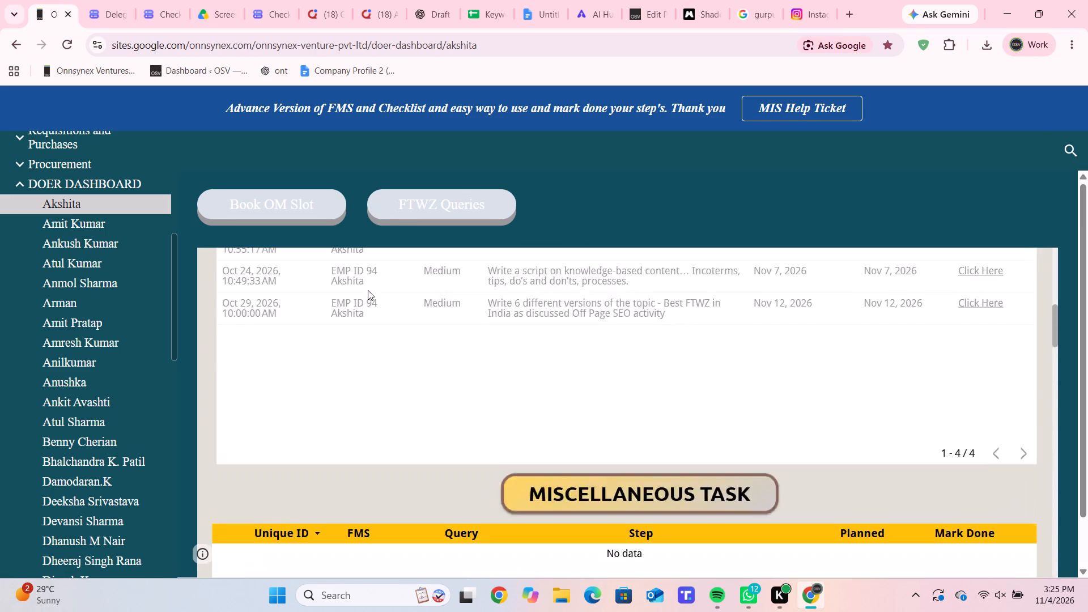
scroll(457, 301, "up", 4)
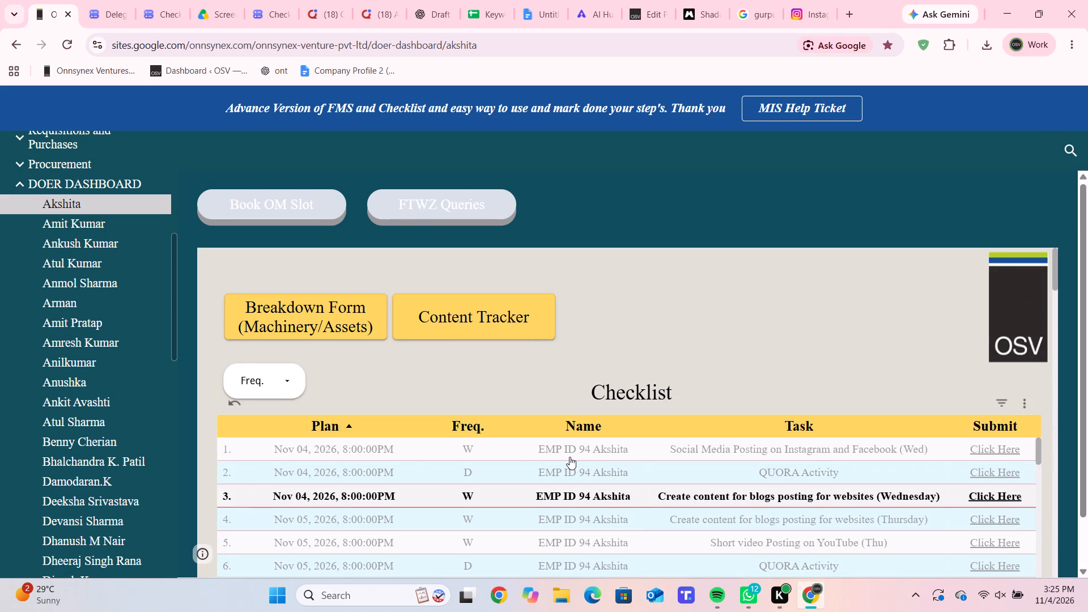
left_click(566, 452)
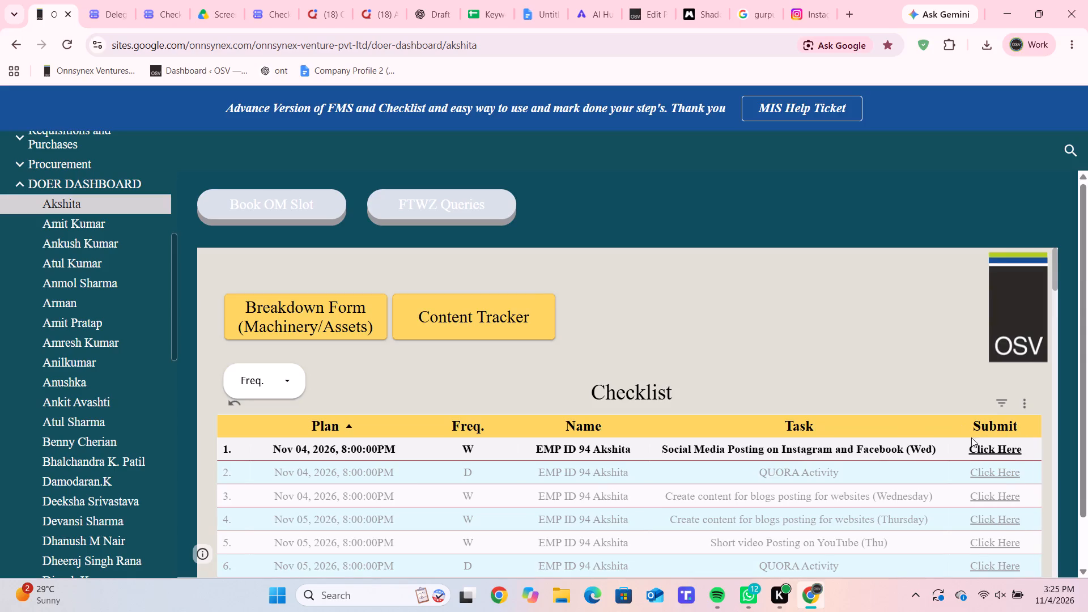
left_click(980, 448)
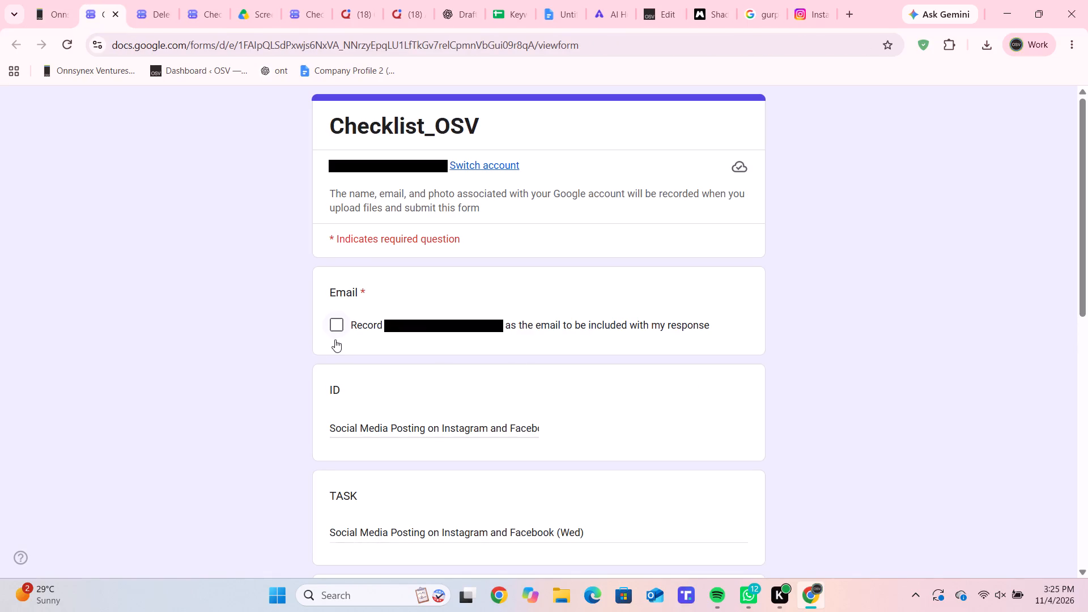
In the Checklist_OSV form, include the account email with the response and attach Screenshot 2026-11-04 152507.png.
left_click(335, 339)
scroll(335, 339, "down", 2)
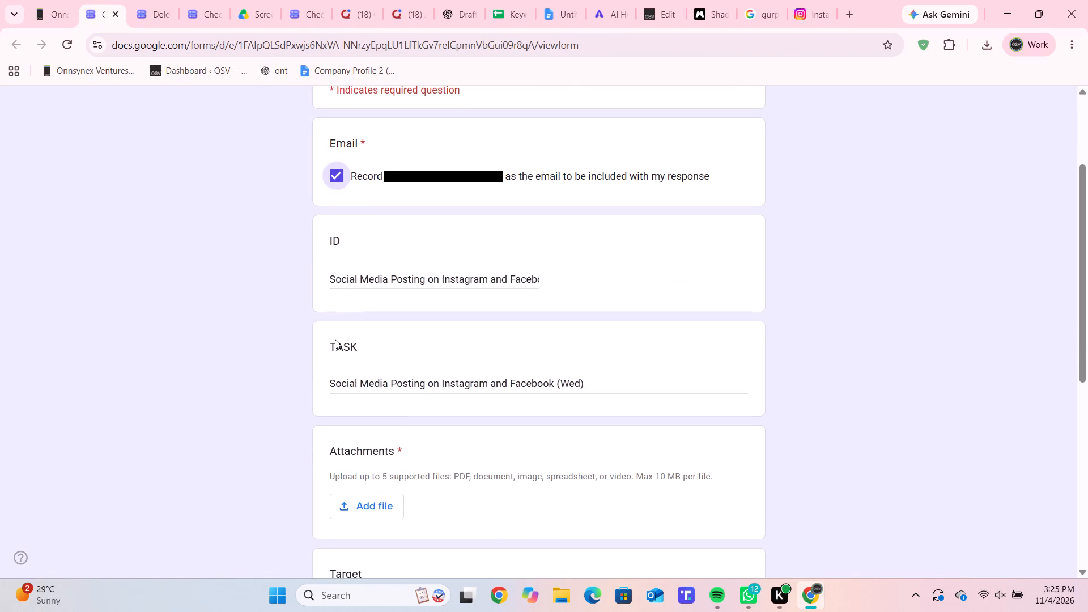
scroll(376, 414, "down", 1)
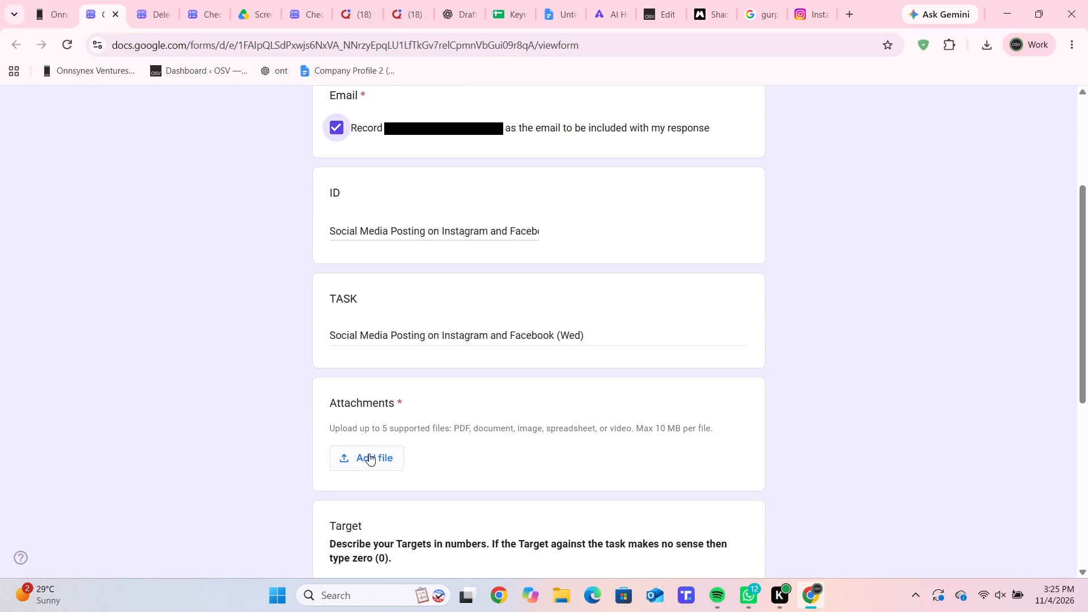
left_click(369, 453)
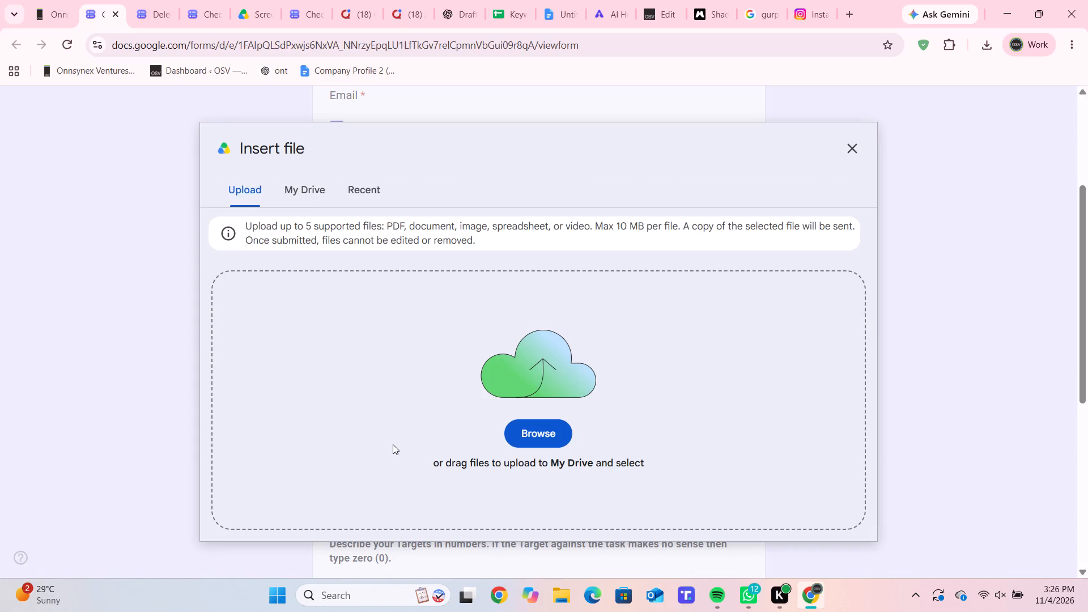
left_click(542, 426)
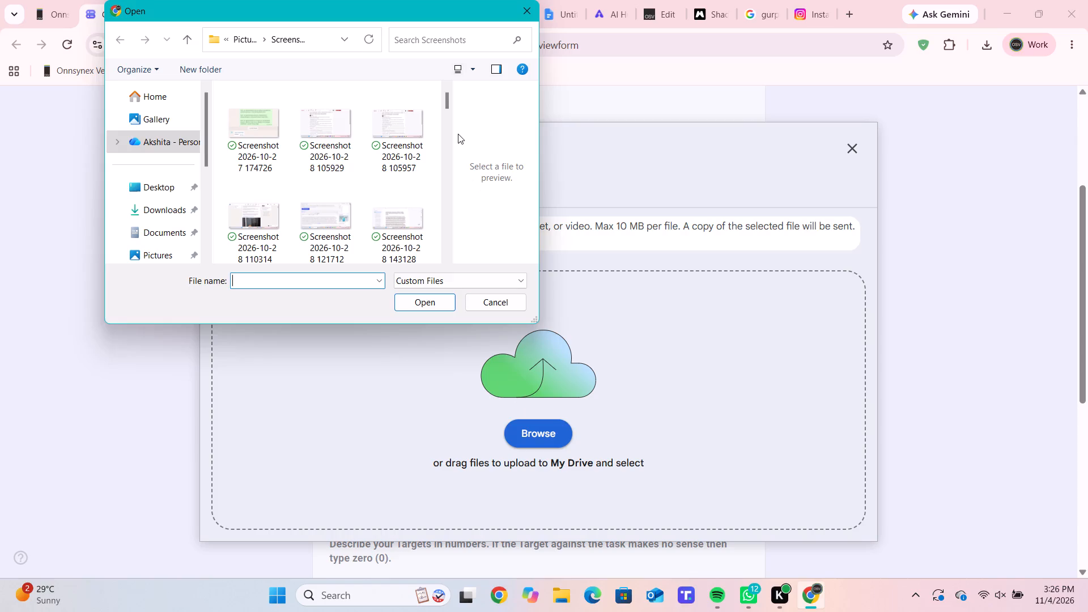
left_click_drag(446, 101, 438, 262)
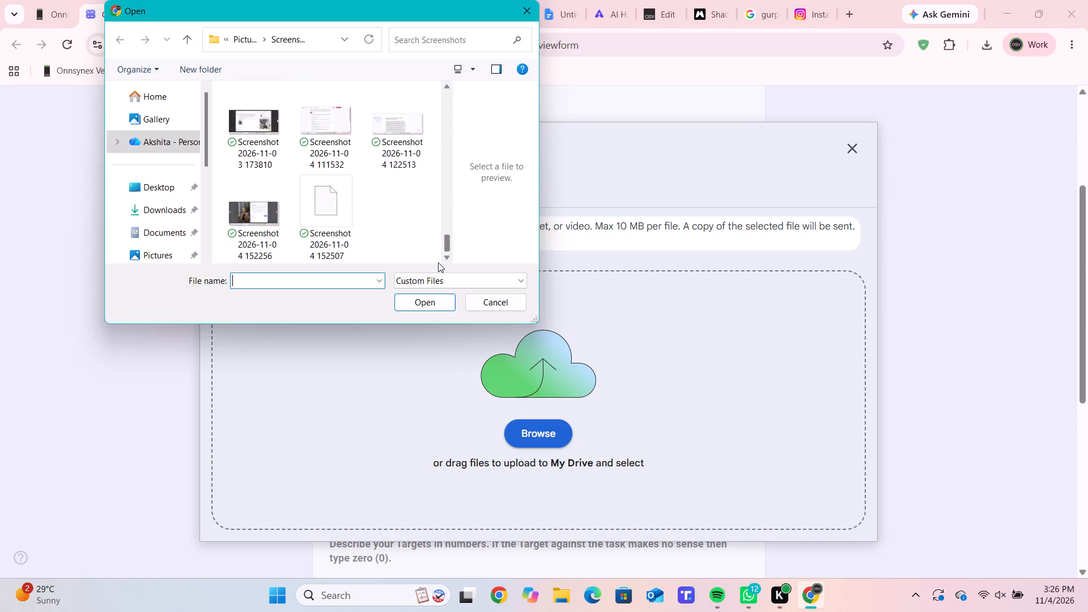
double_click(339, 234)
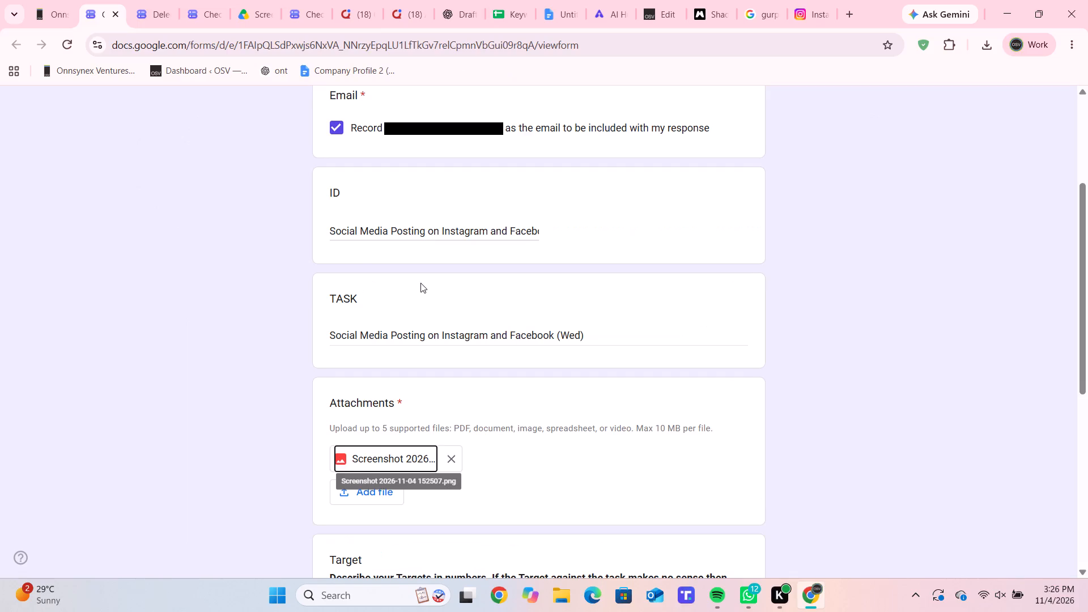
Review the checklist form for "Social Media Posting on Instagram and Facebook (Wed)" and open its attached screenshot to check it.
scroll(477, 333, "down", 6)
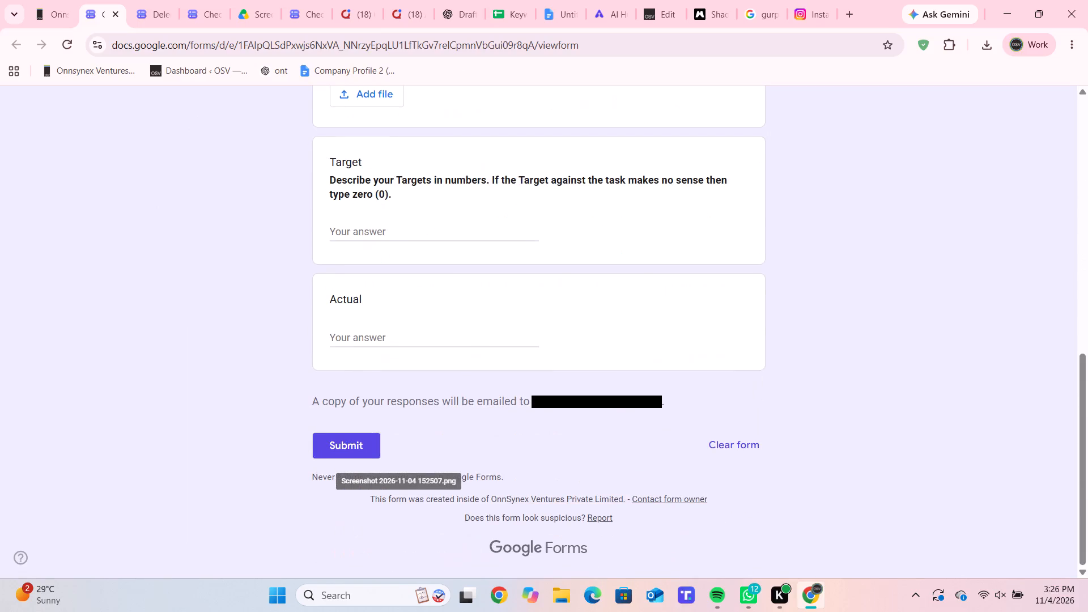
scroll(335, 445, "up", 2)
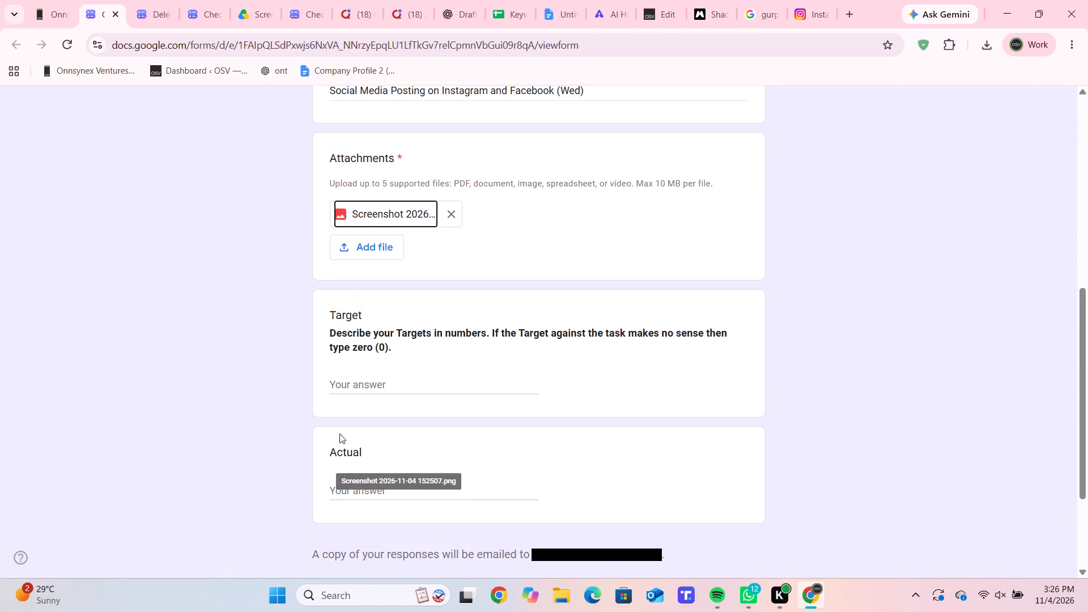
scroll(374, 406, "down", 2)
scroll(395, 297, "up", 2)
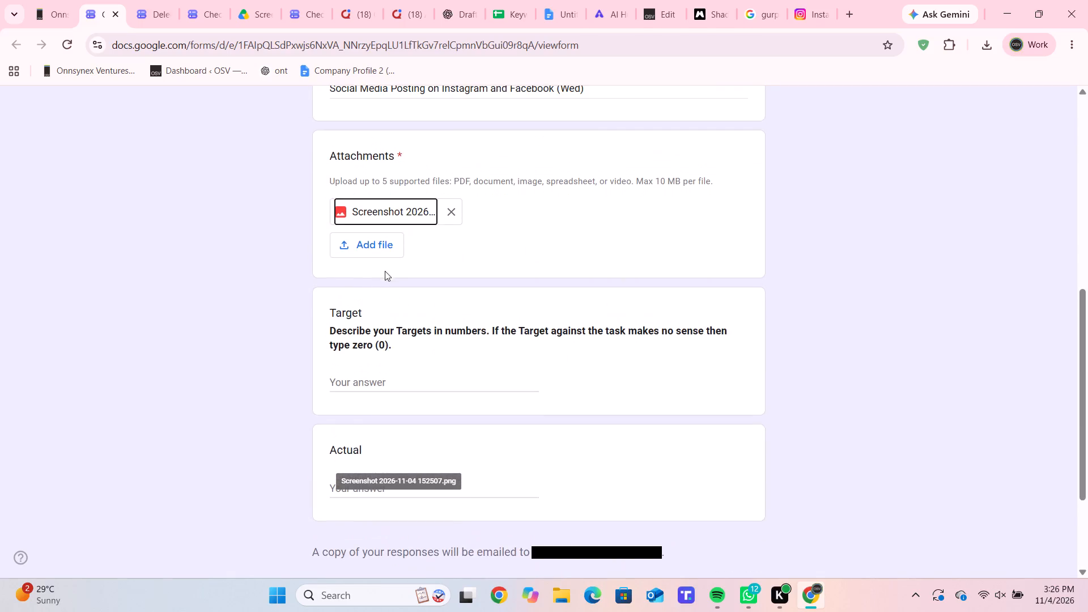
left_click(380, 210)
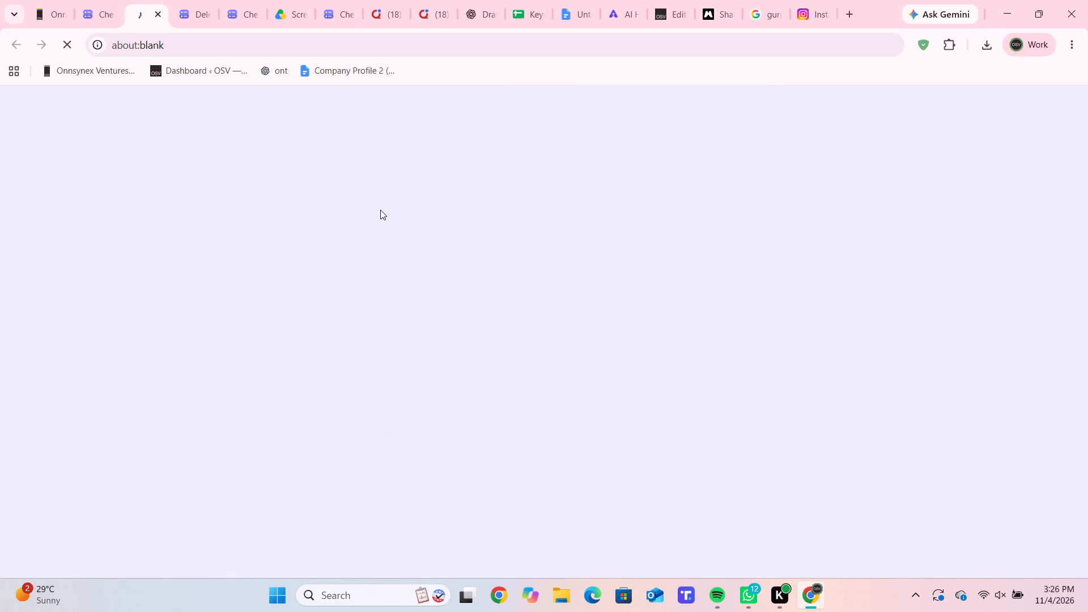
scroll(380, 210, "down", 1)
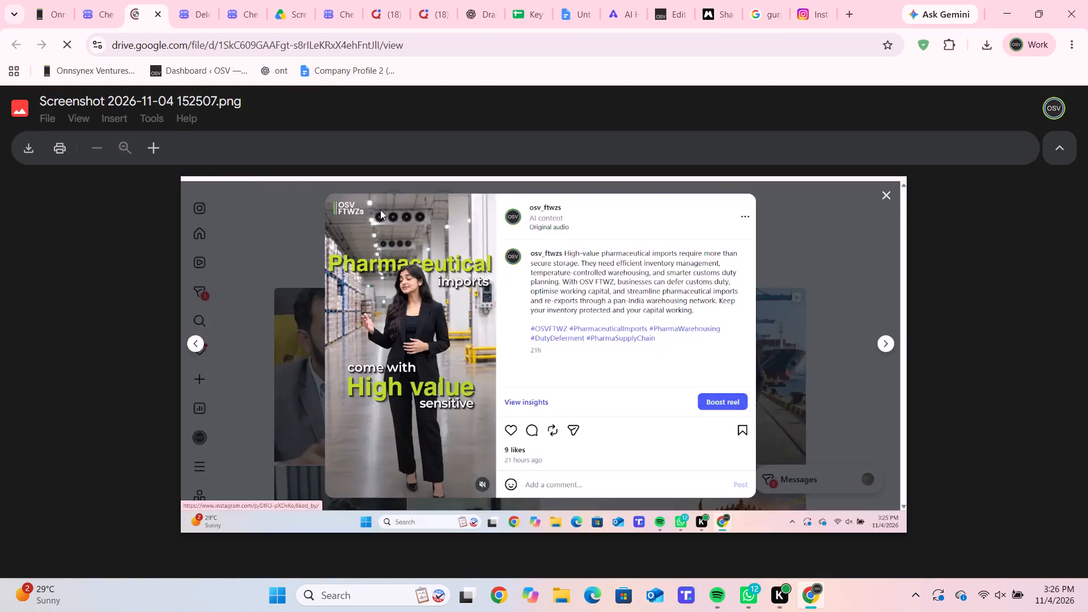
scroll(380, 210, "down", 1)
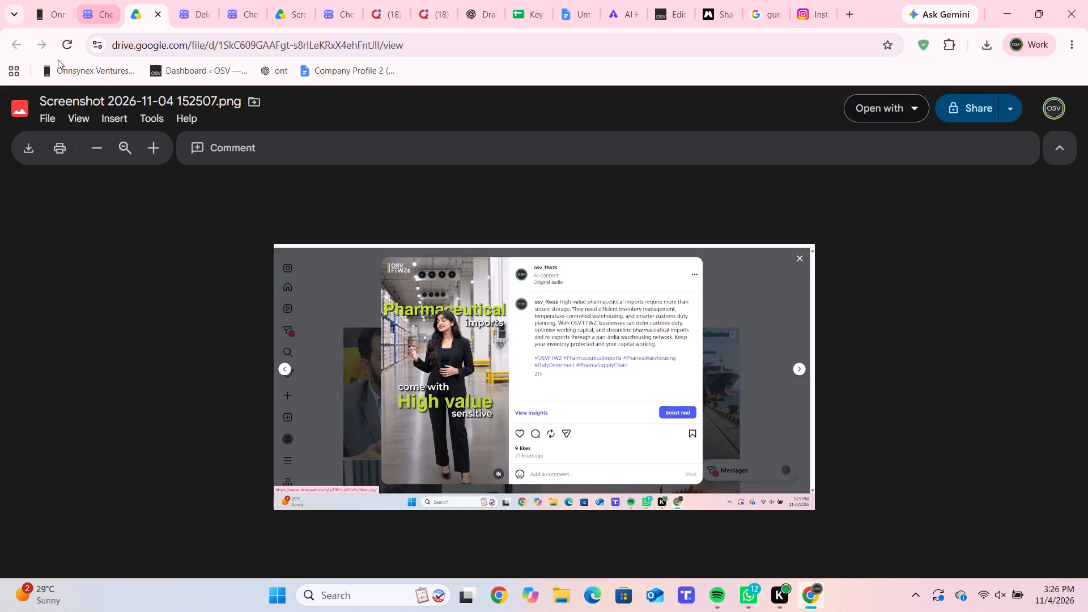
Return to the social media posting checklist form and submit it with Target and Actual left blank.
left_click(97, 7)
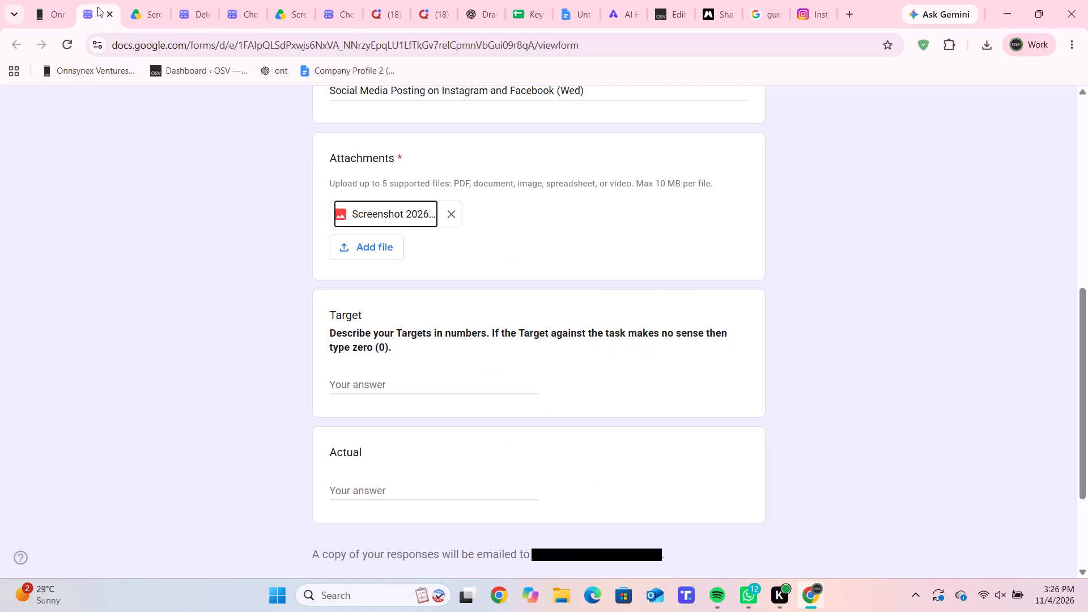
scroll(291, 376, "down", 3)
left_click(339, 444)
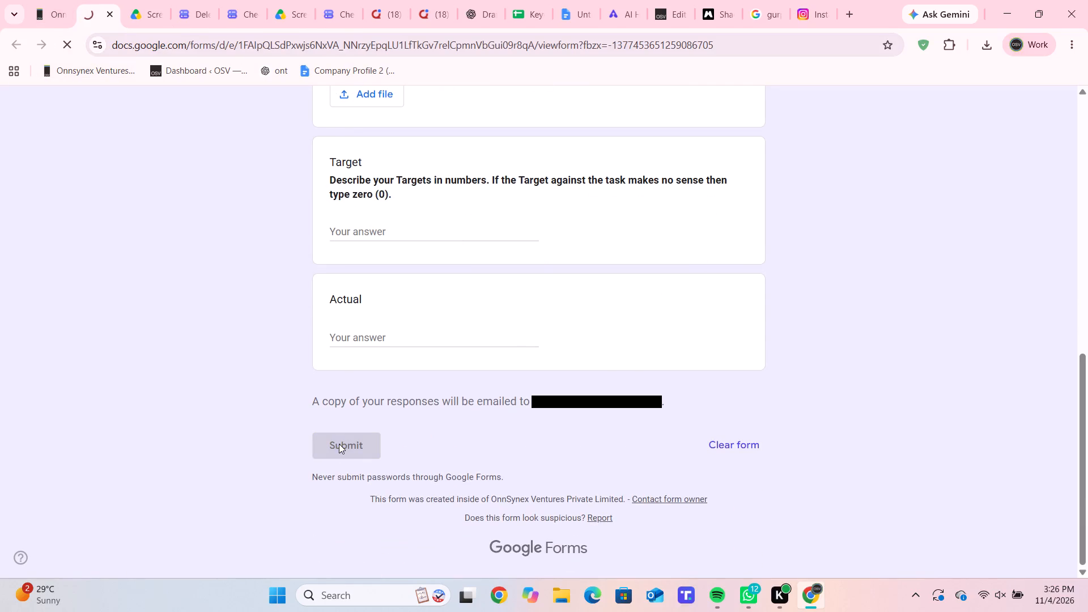
Return to the Doer Dashboard and review its sections from the Checklist and Delegation tables through to the SCORE:Source_Tasks table.
left_click(35, 0)
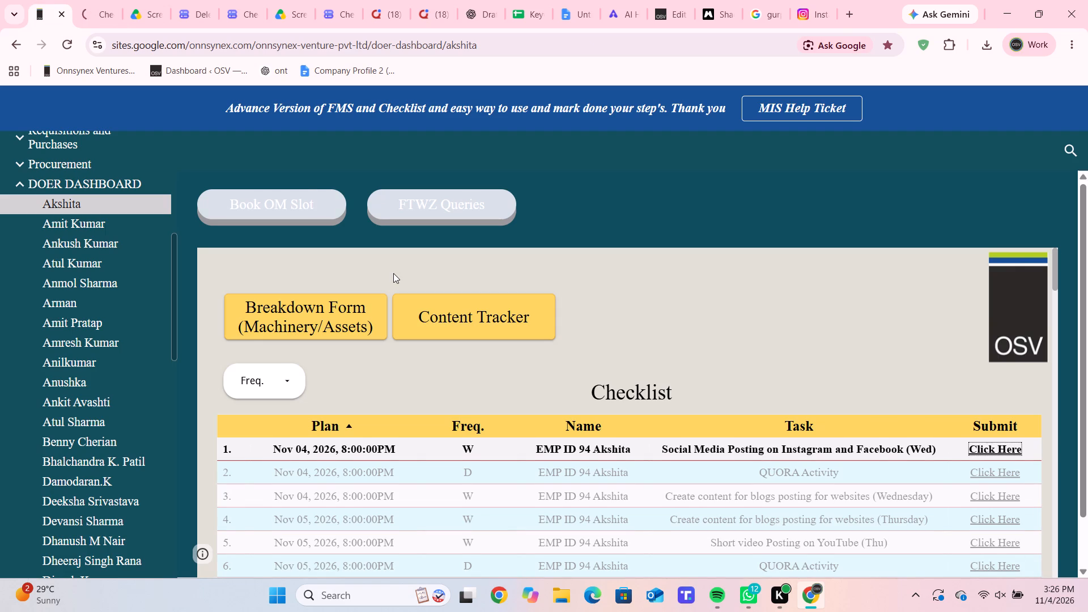
scroll(393, 273, "down", 3)
scroll(402, 414, "down", 1)
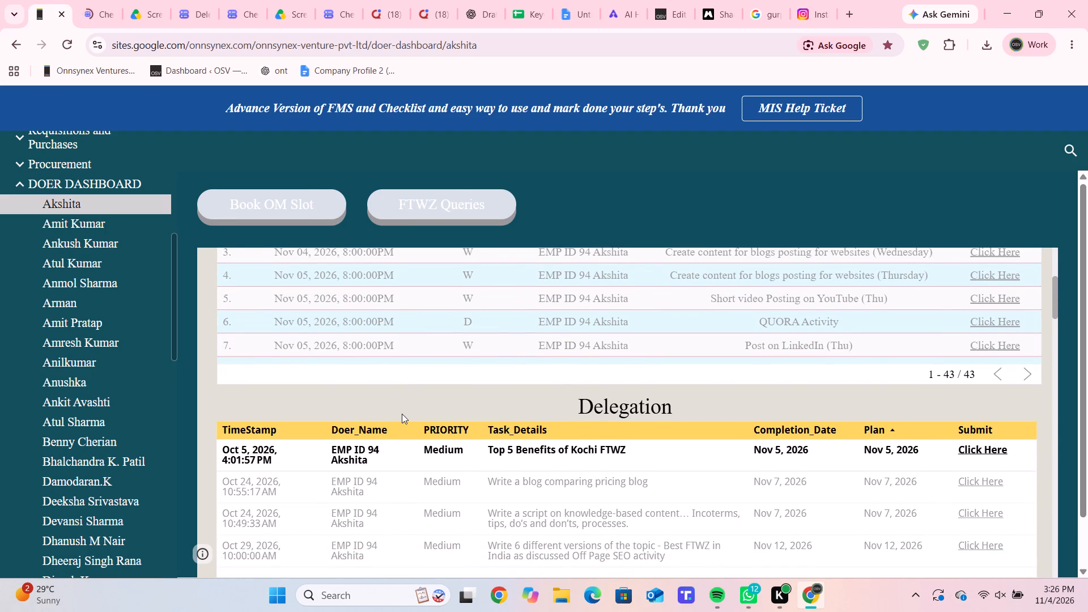
scroll(402, 414, "down", 1)
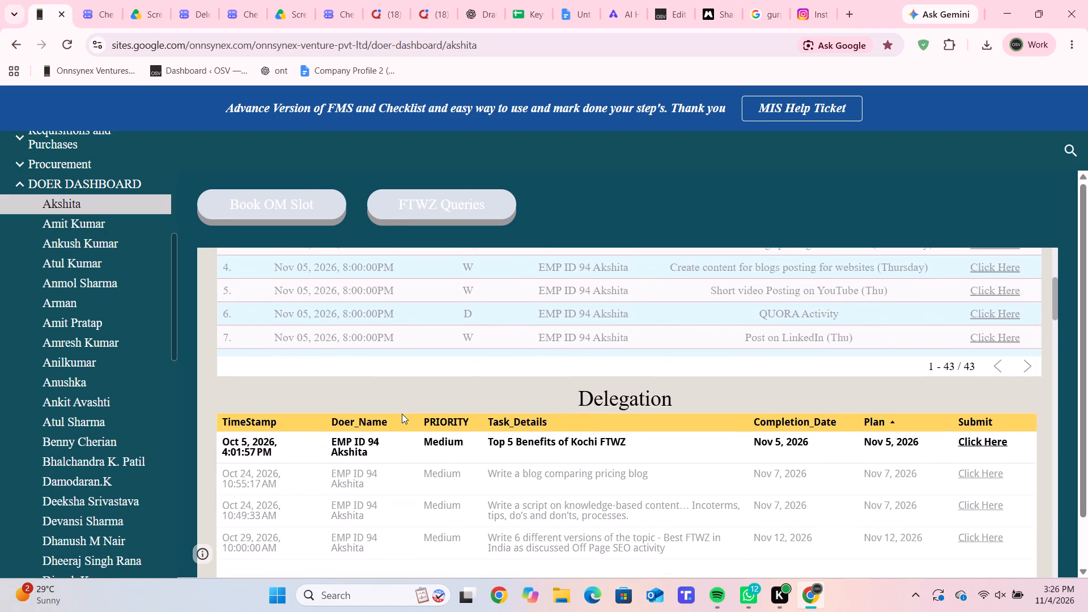
scroll(402, 414, "down", 1)
scroll(281, 313, "down", 1)
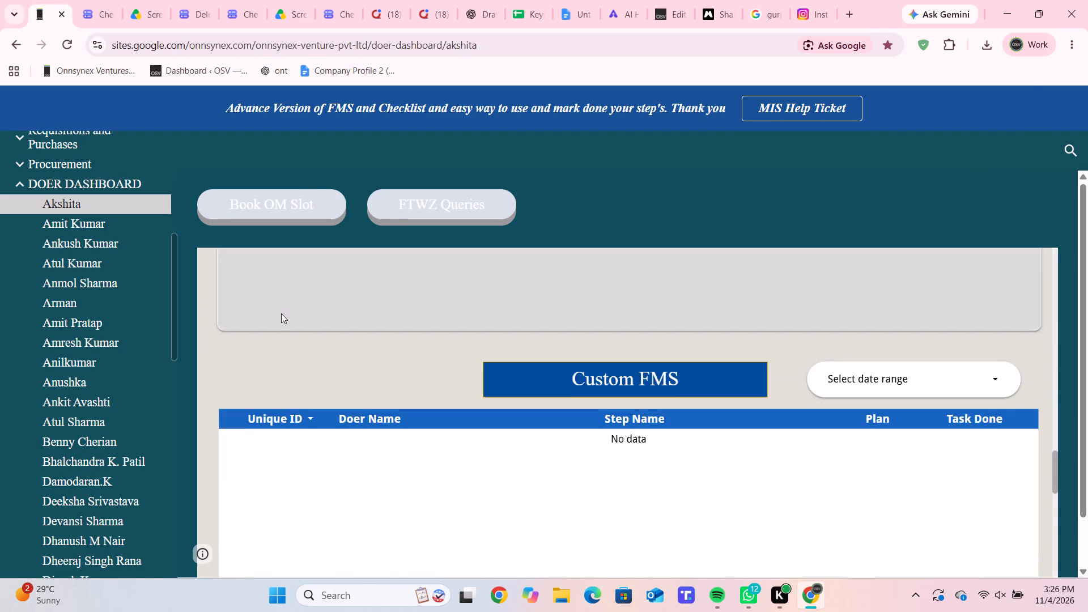
scroll(271, 305, "down", 1)
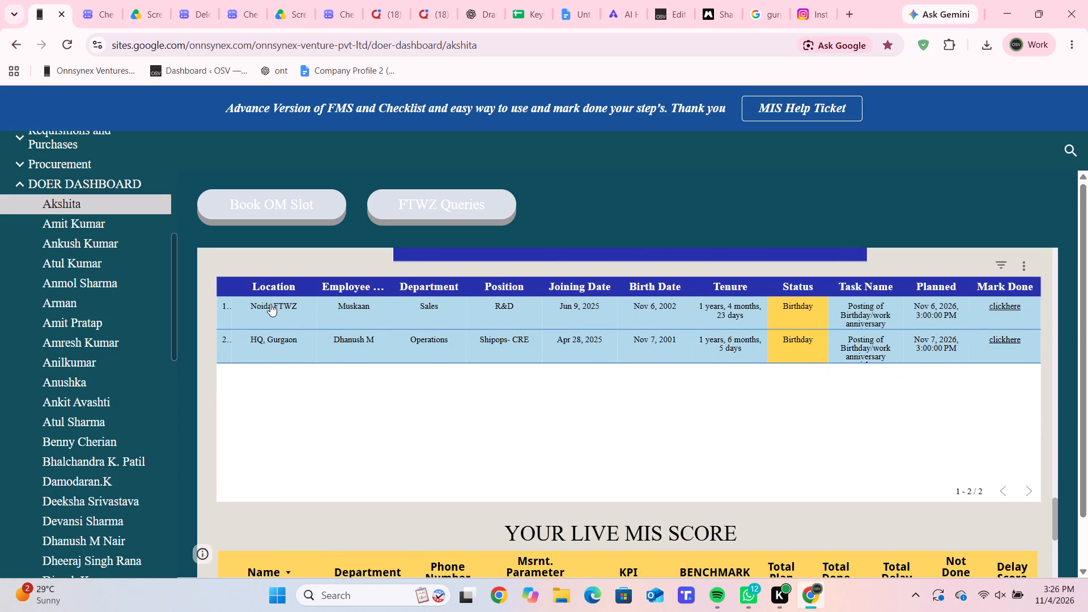
scroll(270, 304, "down", 3)
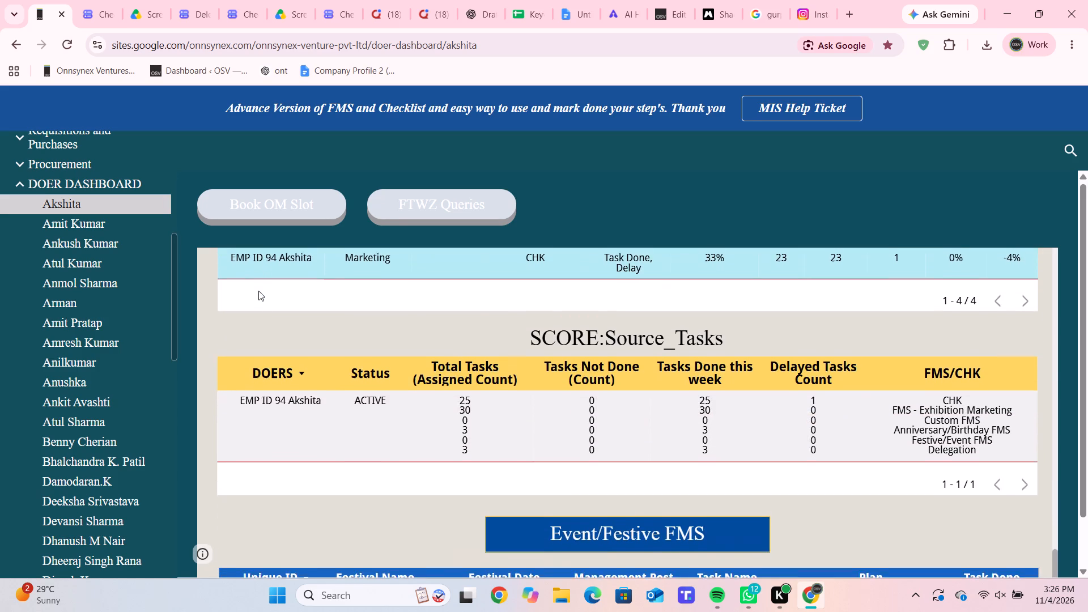
scroll(258, 291, "down", 3)
Recheck the dashboard from Demo Follow-up's and Custom FMS through the birthdays and live MIS score to the Event/Festive FMS table.
scroll(258, 291, "up", 1)
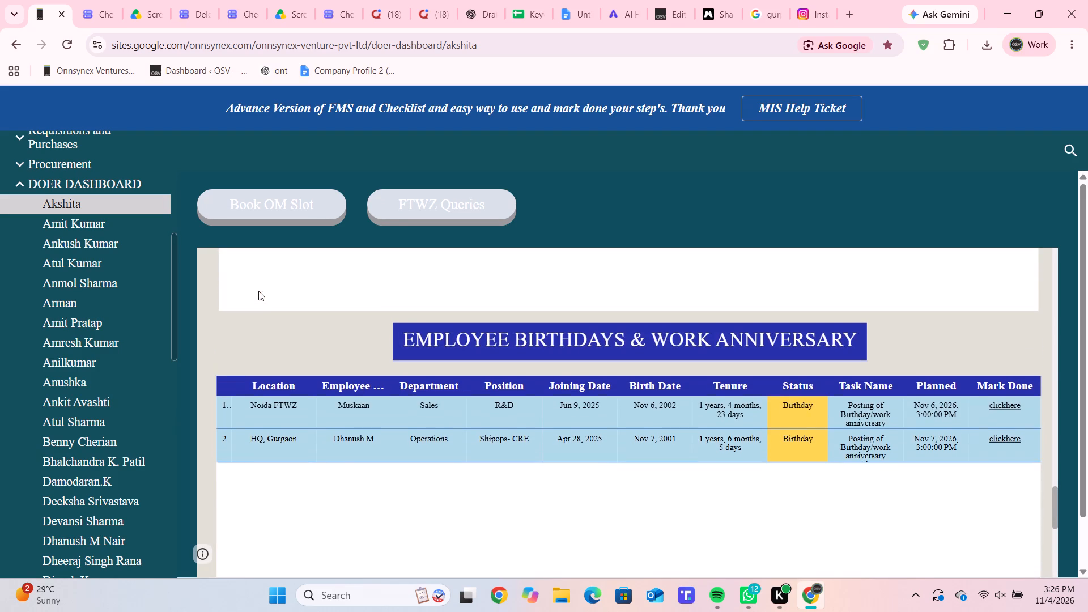
scroll(261, 321, "up", 2)
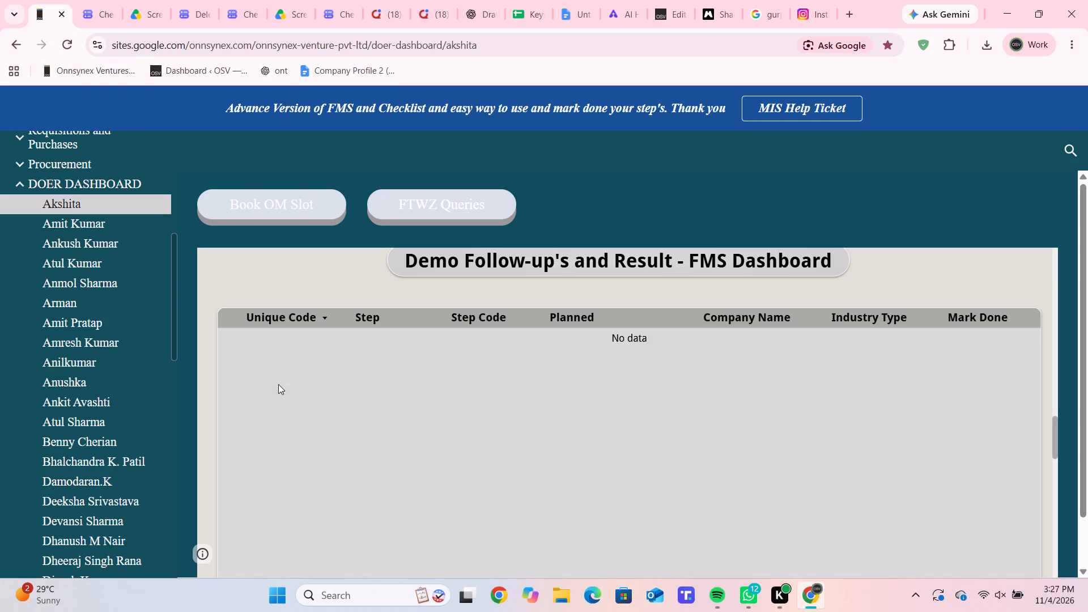
scroll(278, 384, "down", 1)
scroll(291, 339, "down", 2)
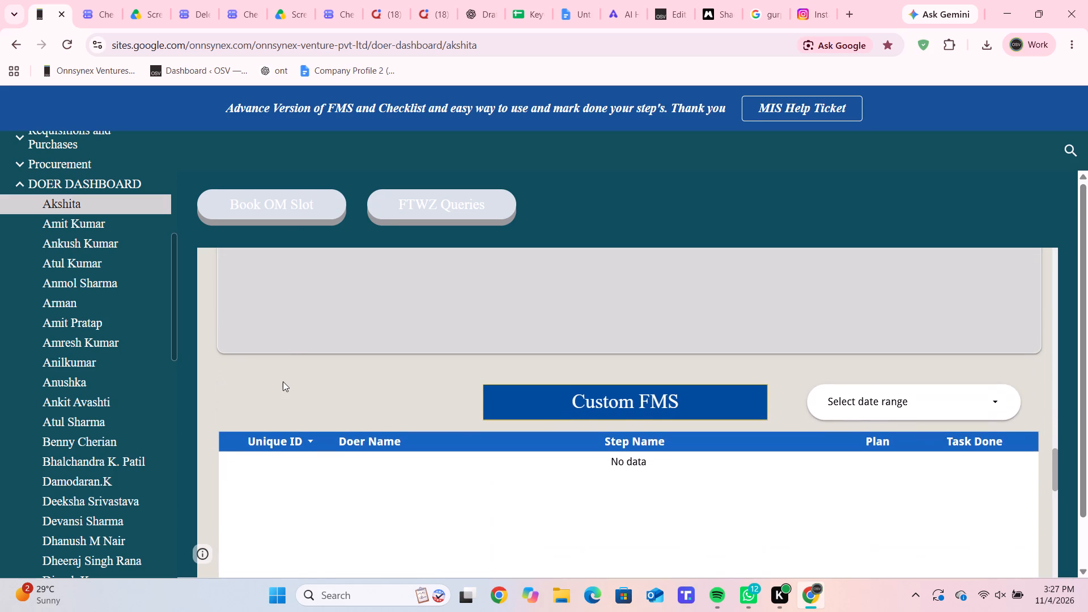
scroll(283, 381, "down", 5)
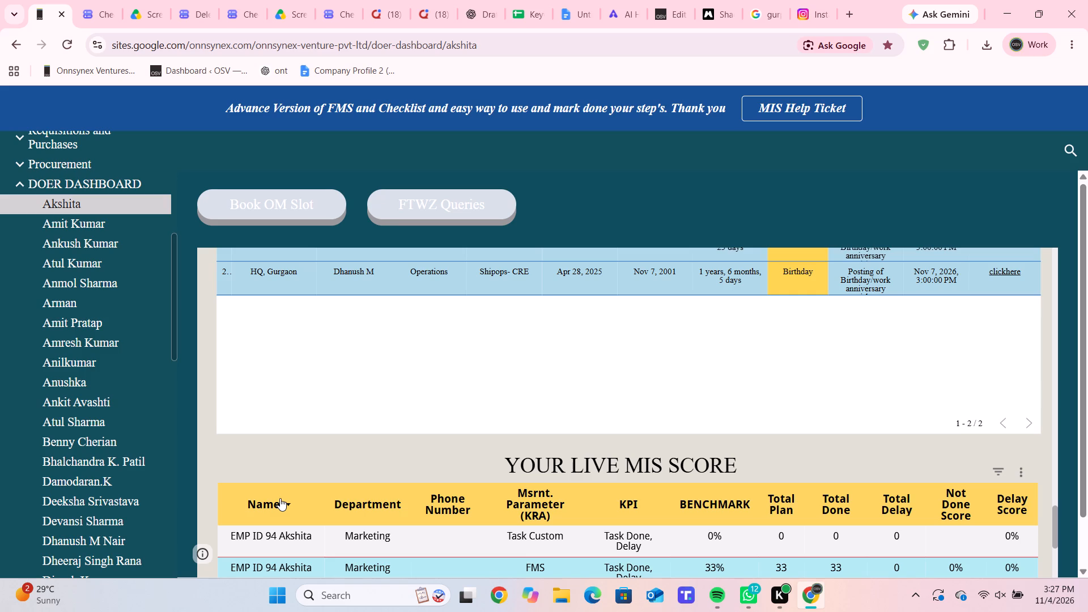
scroll(453, 474, "down", 1)
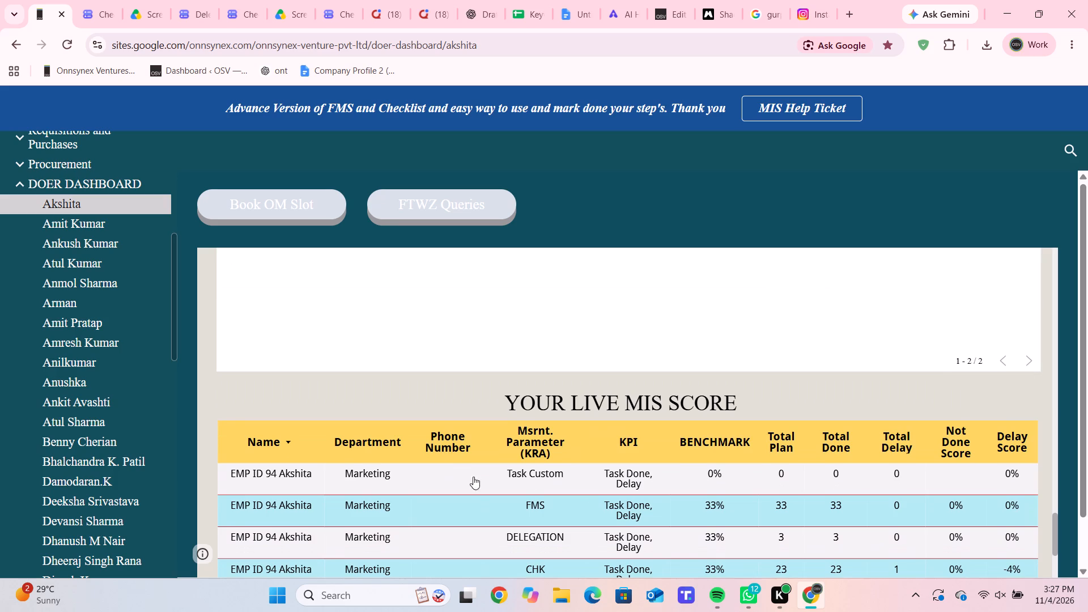
scroll(715, 409, "down", 2)
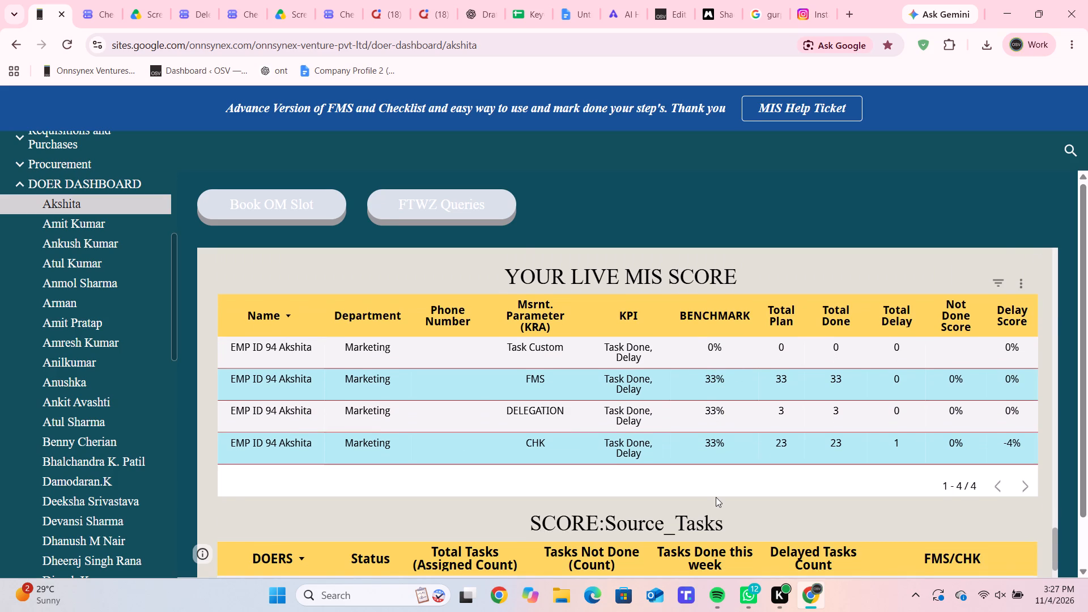
scroll(717, 501, "down", 4)
scroll(757, 421, "down", 3)
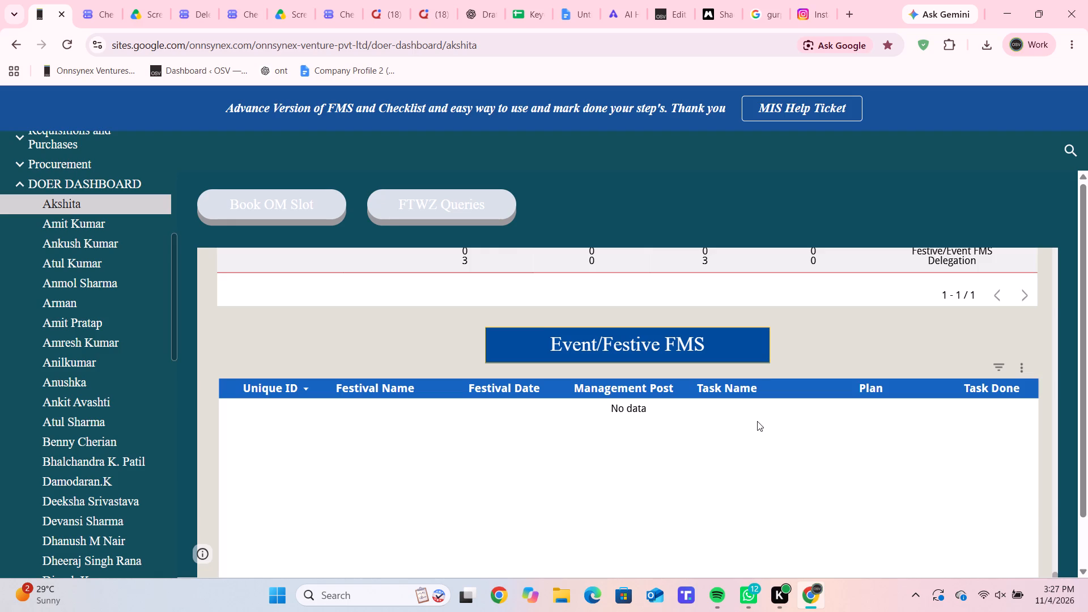